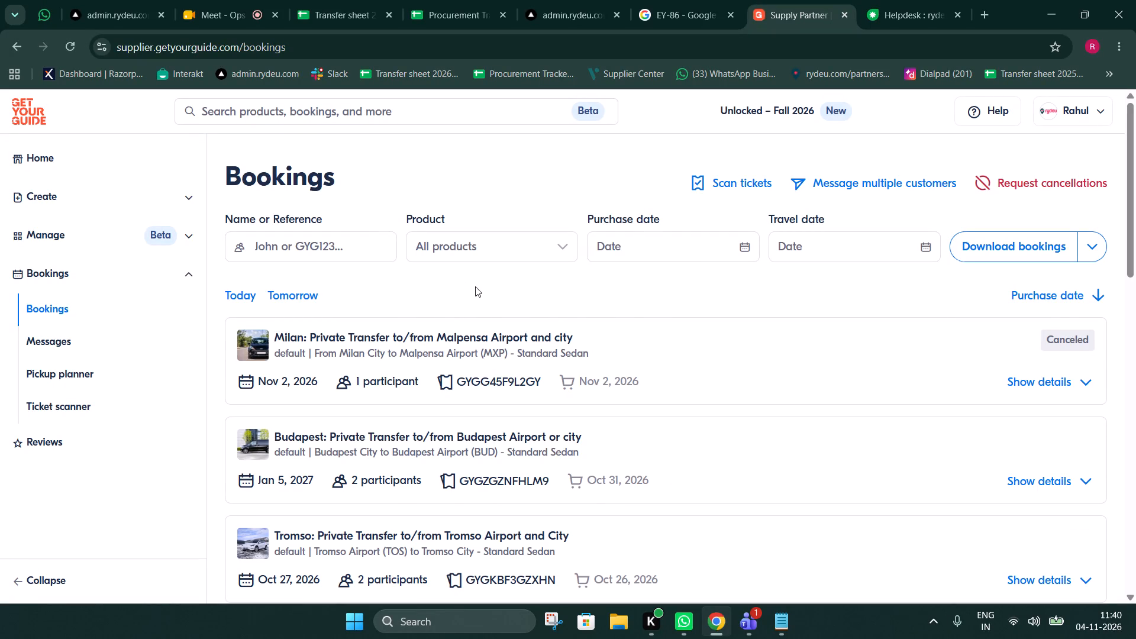
# Filter the bookings list to tomorrow's travel date, Nov 5, 2026.
pyautogui.click(314, 302)
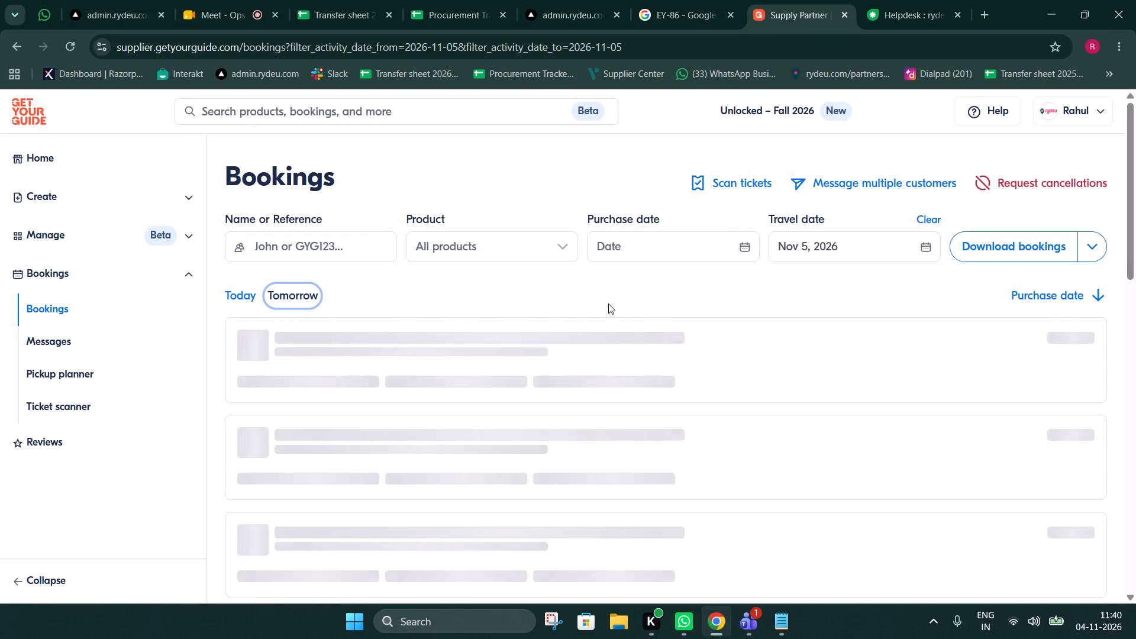
# Select the booking reference text of the Bergen Airport to Bergen City minivan transfer.
pyautogui.moveTo(563, 394); pyautogui.dragTo(480, 397)
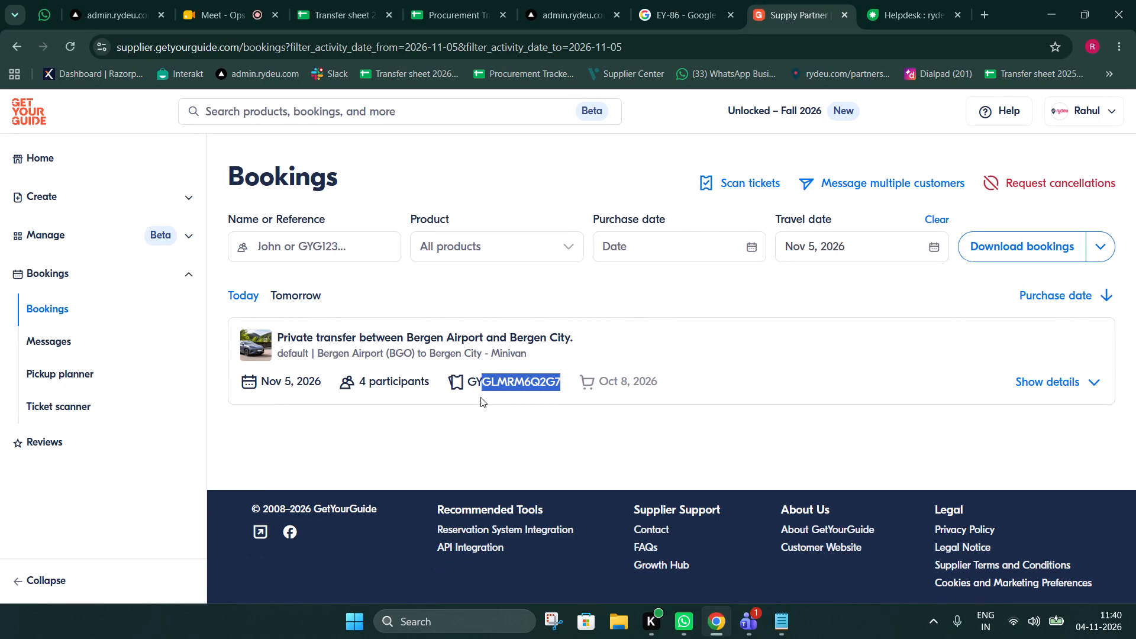
pyautogui.moveTo(480, 397); pyautogui.dragTo(476, 396)
pyautogui.click(537, 398)
pyautogui.moveTo(565, 393); pyautogui.dragTo(475, 391)
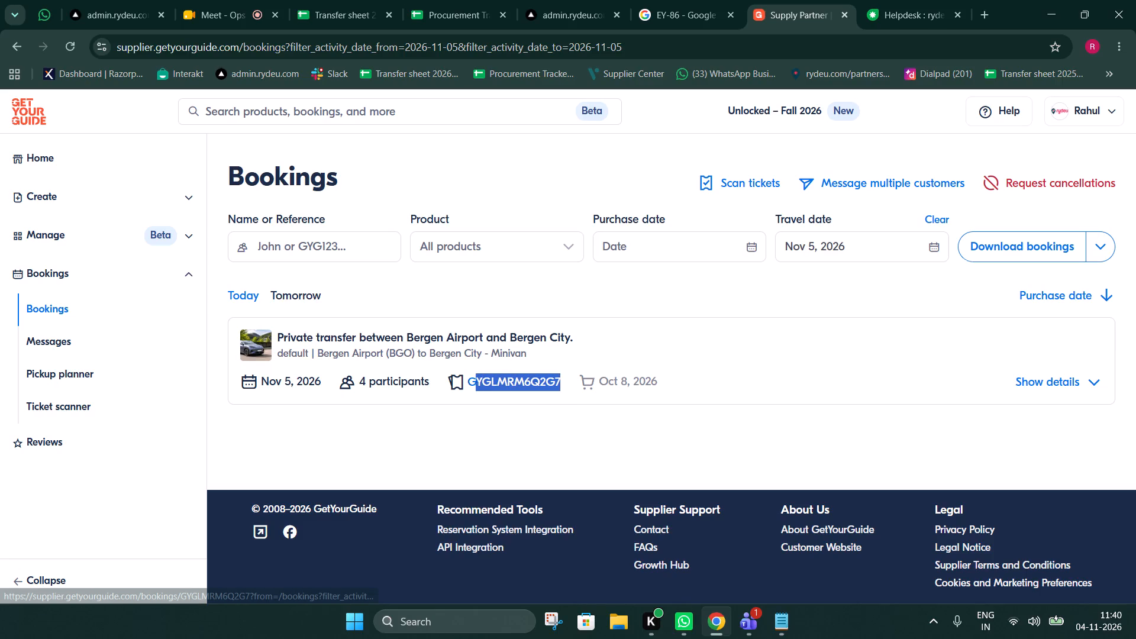
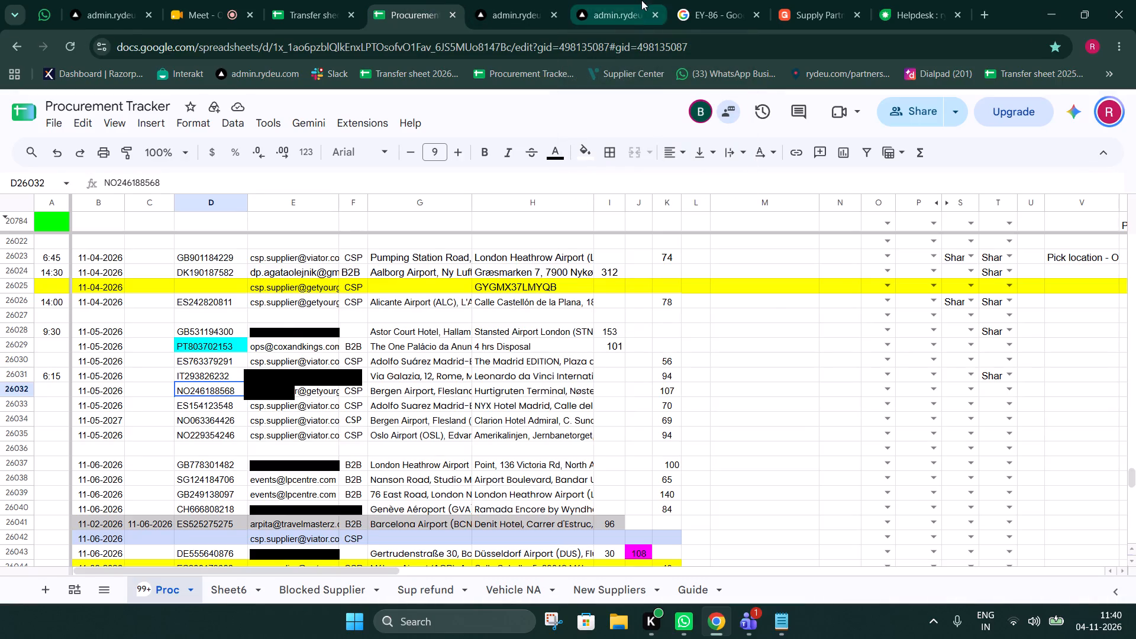
# Search Google for the Bergen Airport booking's flight number KL1167 and show its schedule for Thu, 5 Nov.
pyautogui.scroll(-3, 583, 250)
pyautogui.doubleClick(762, 205)
pyautogui.hotkey('ctrl', 'c')
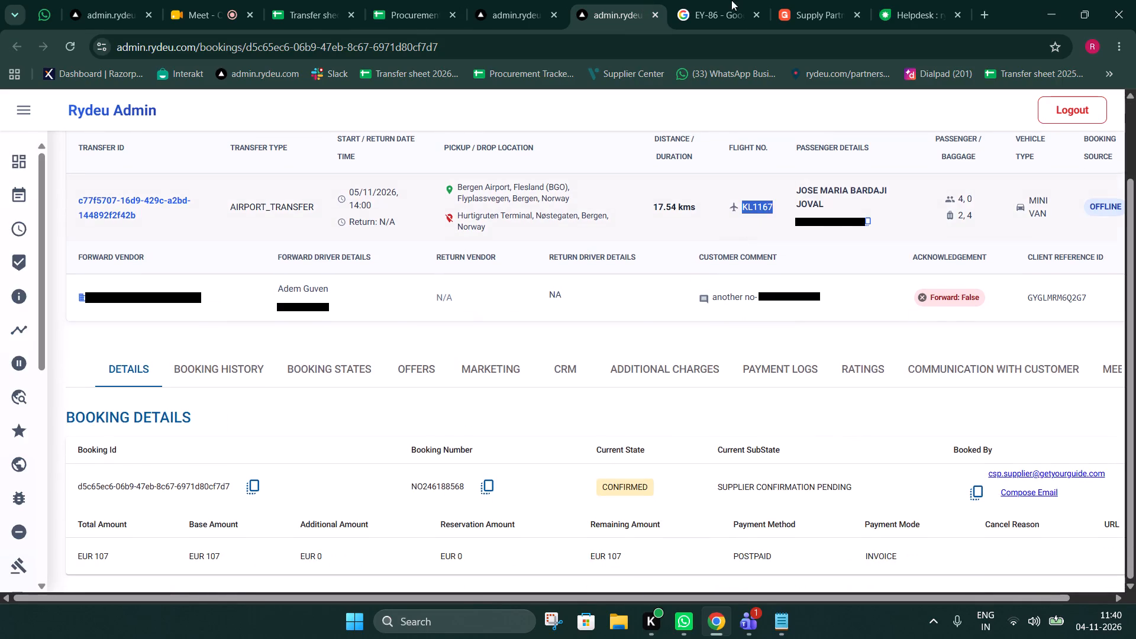
pyautogui.click(728, 0)
pyautogui.click(695, 133)
pyautogui.hotkey('ctrl', 'v')
pyautogui.press('Return')
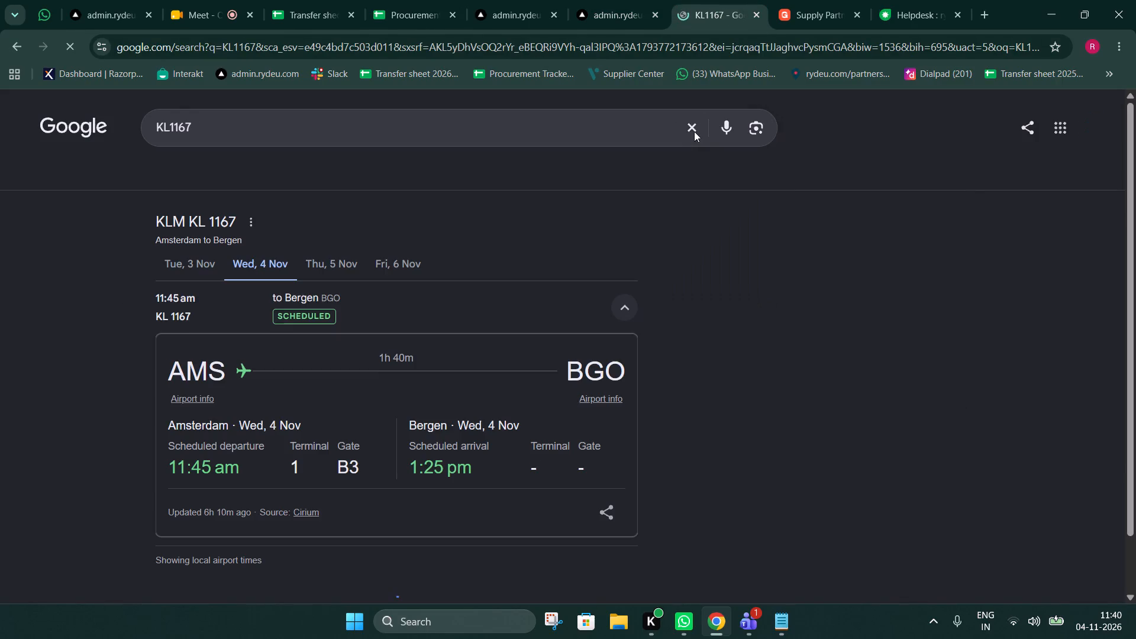
pyautogui.click(348, 256)
# Compare the pickup time in the Rydeu Admin booking with flight KL1167's scheduled arrival in Bergen on 5 Nov.
pyautogui.click(646, 0)
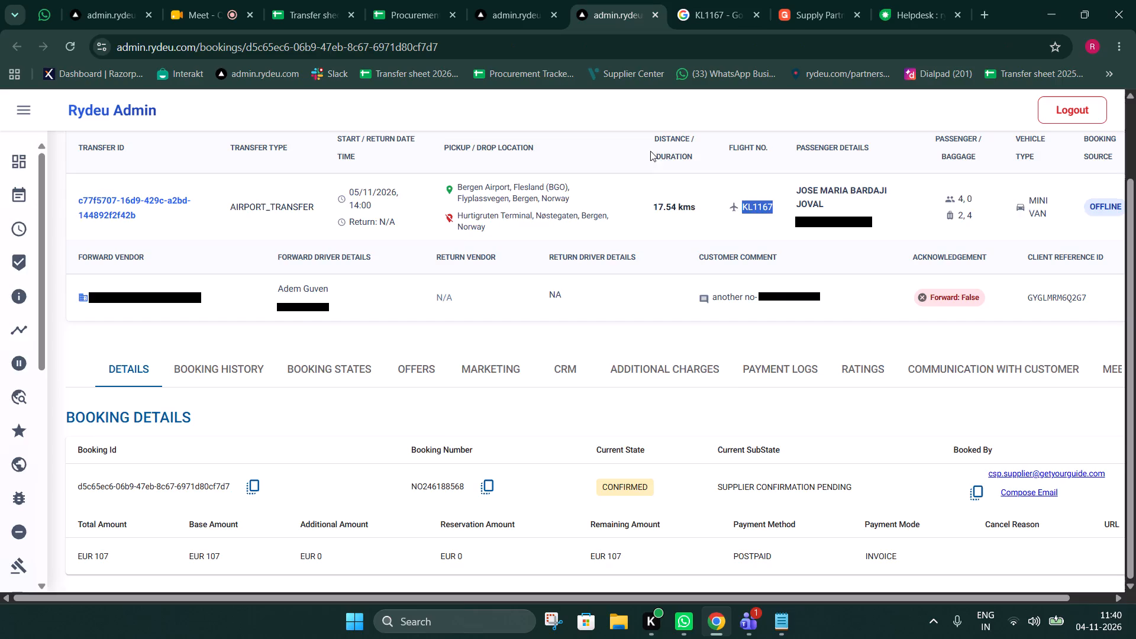
pyautogui.click(642, 254)
pyautogui.click(691, 0)
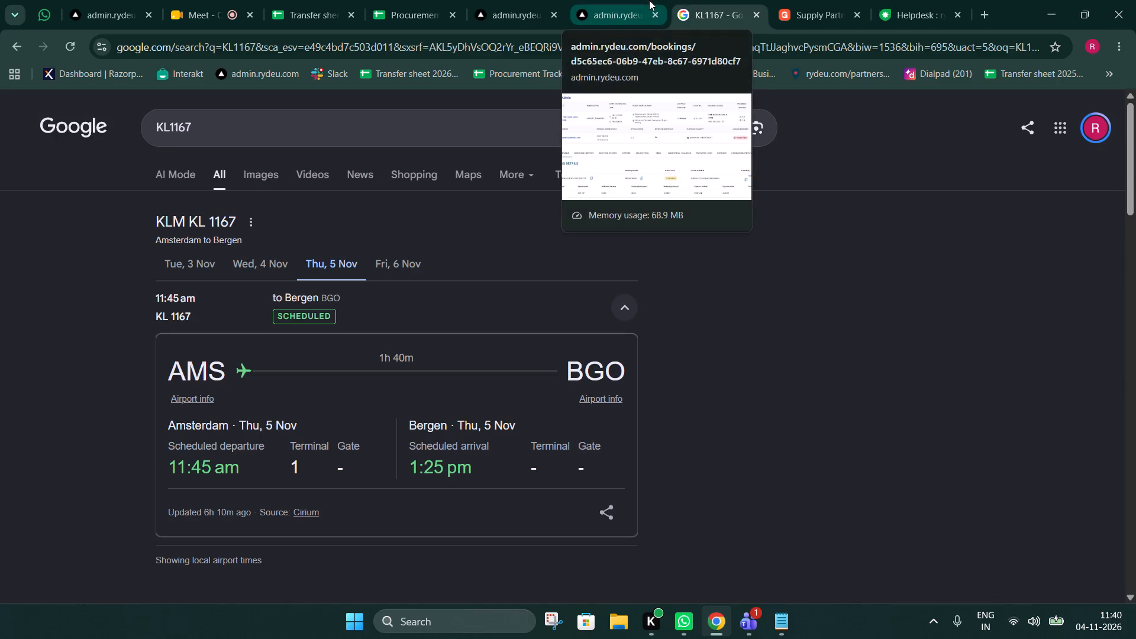
pyautogui.click(649, 0)
pyautogui.click(701, 0)
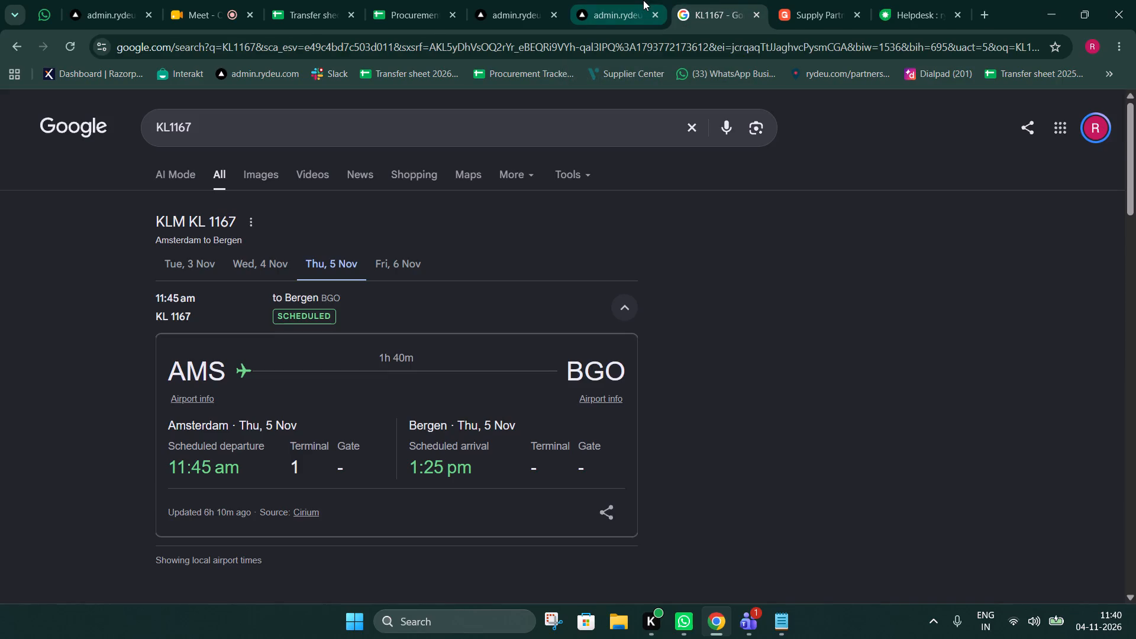
pyautogui.click(643, 0)
pyautogui.click(744, 0)
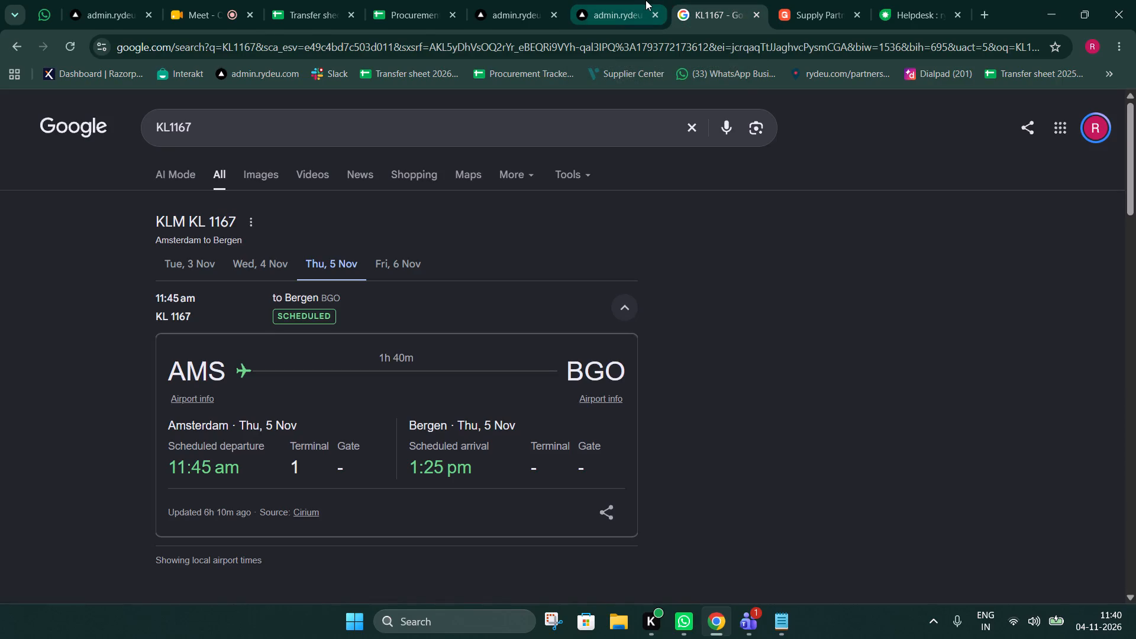
pyautogui.click(644, 0)
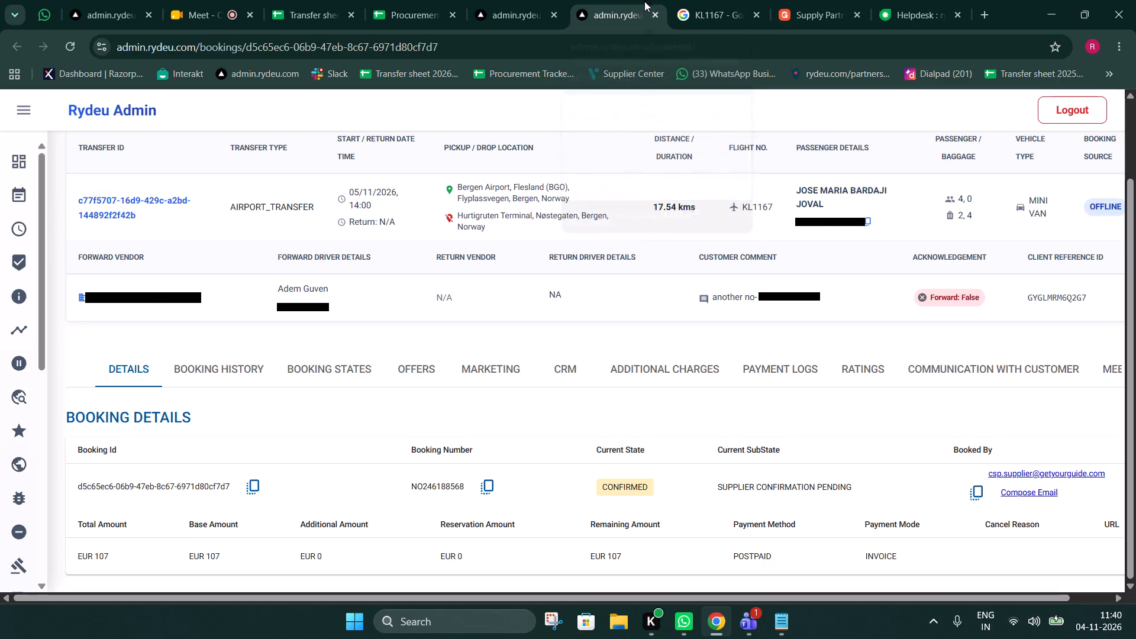
pyautogui.click(712, 0)
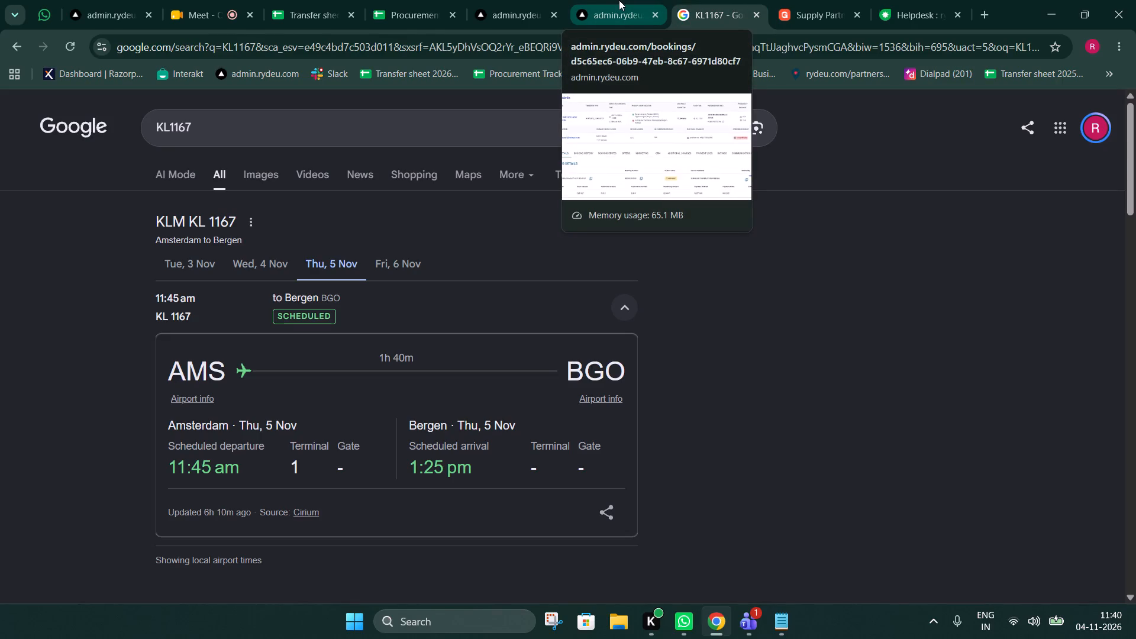
pyautogui.click(619, 0)
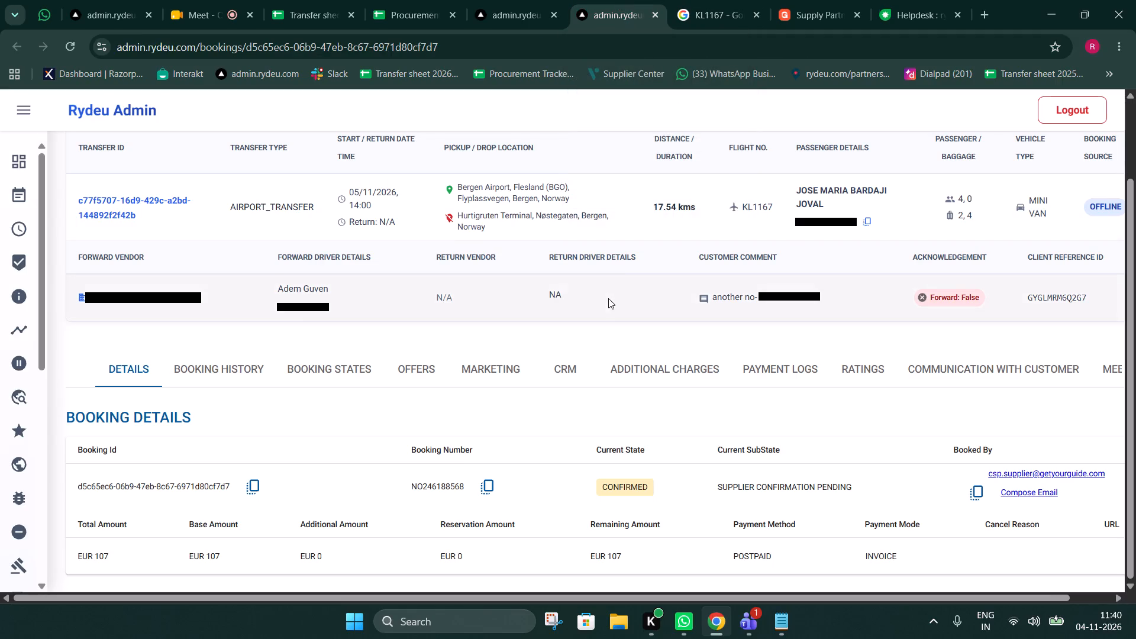
# Open the CRM section of the Bergen Airport booking.
pyautogui.click(554, 371)
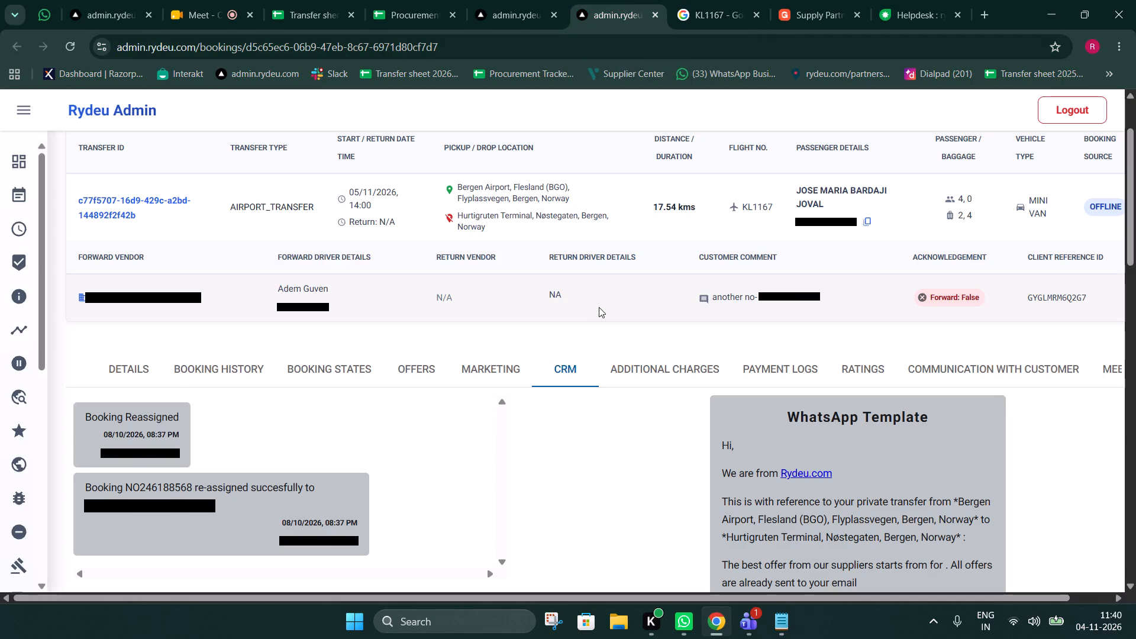
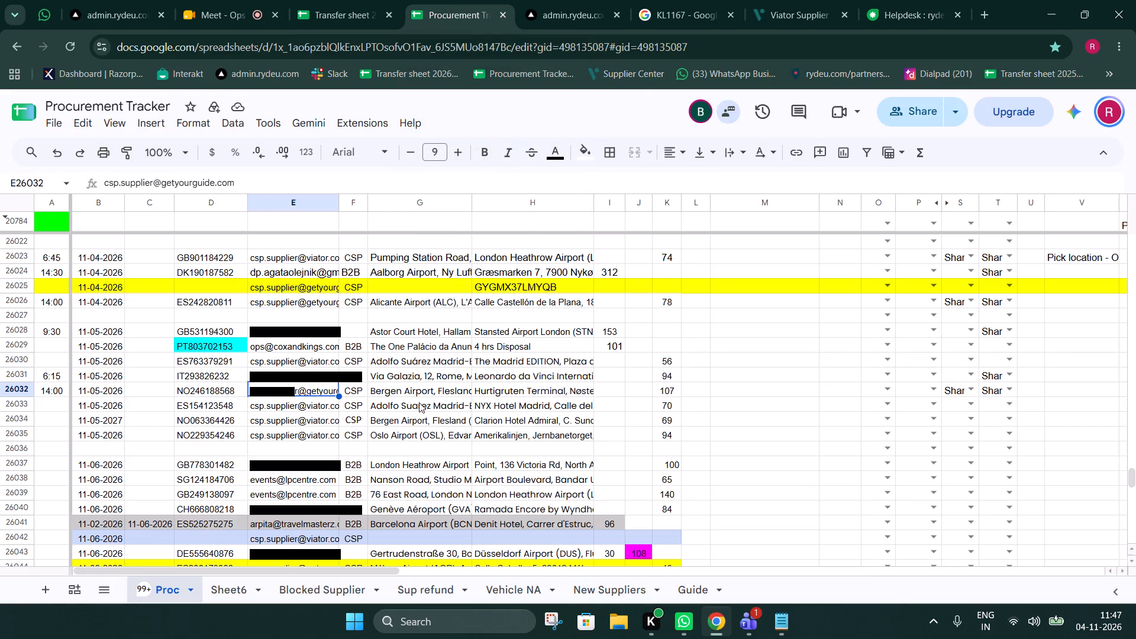
pyautogui.press('Left')
pyautogui.press('Left')
pyautogui.press('Left')
pyautogui.press('Left')
pyautogui.press('Left')
pyautogui.press('Left')
pyautogui.press('Left')
pyautogui.press('Left')
pyautogui.press('Left')
pyautogui.press('Left')
pyautogui.press('Left')
pyautogui.press('Left')
pyautogui.press('Left')
pyautogui.press('Left')
pyautogui.press('Left')
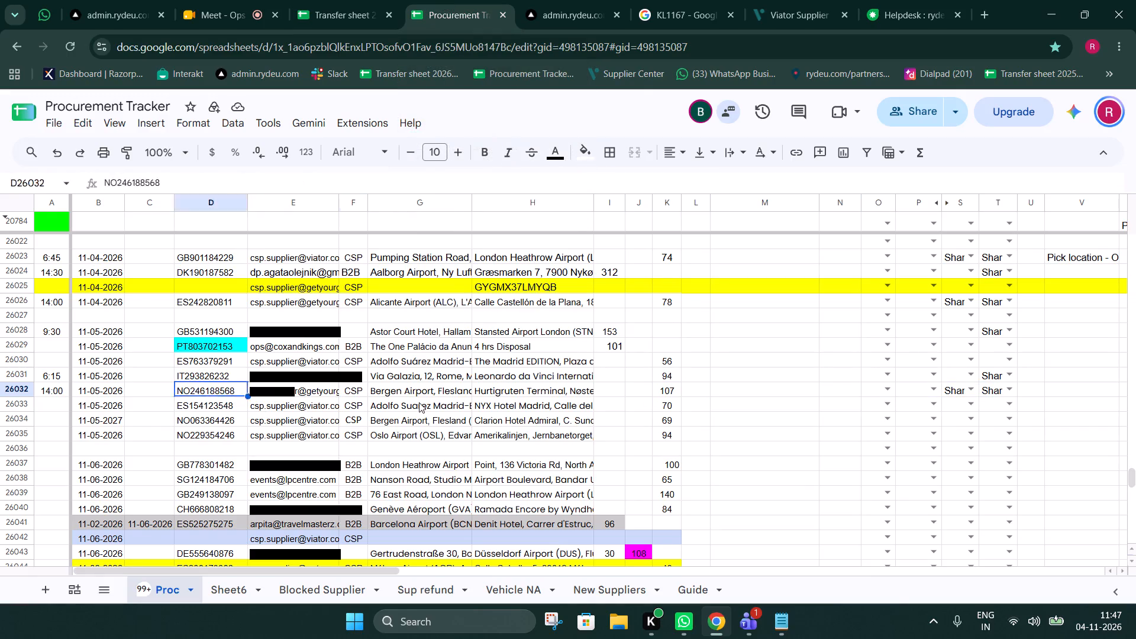
pyautogui.press('Right')
pyautogui.press('Right')
pyautogui.press('Right')
pyautogui.press('Down')
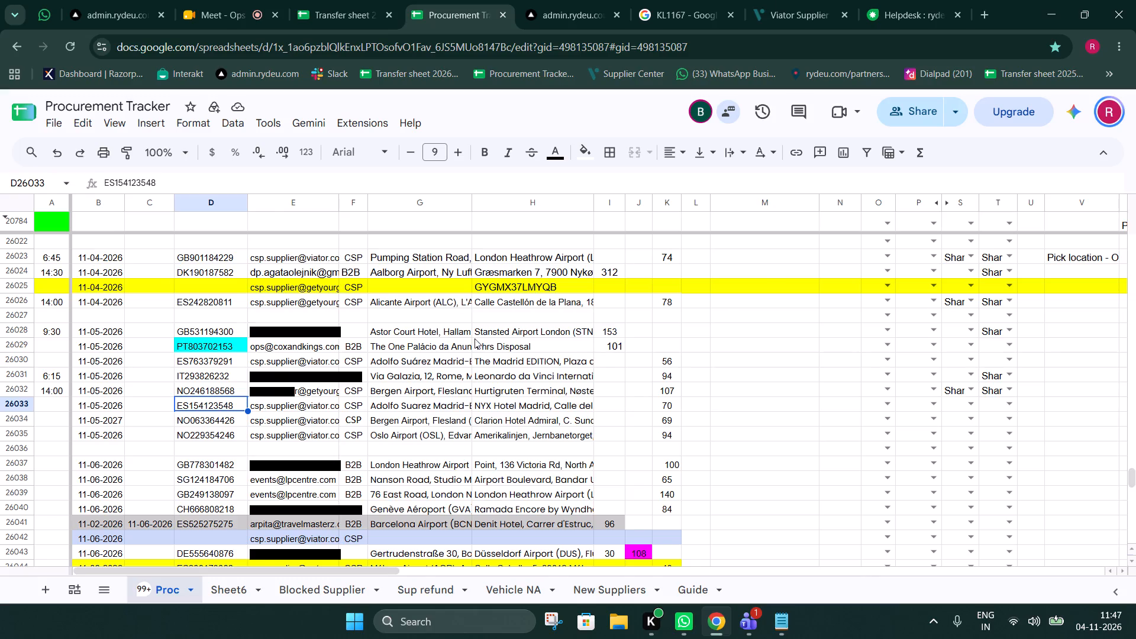
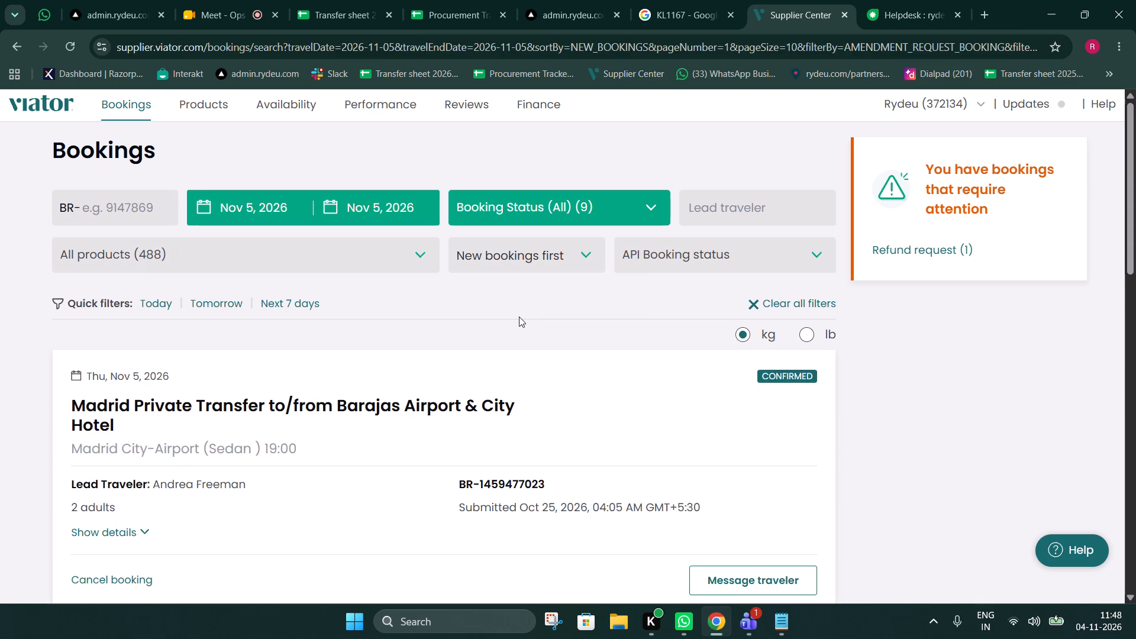
pyautogui.scroll(-15, 519, 317)
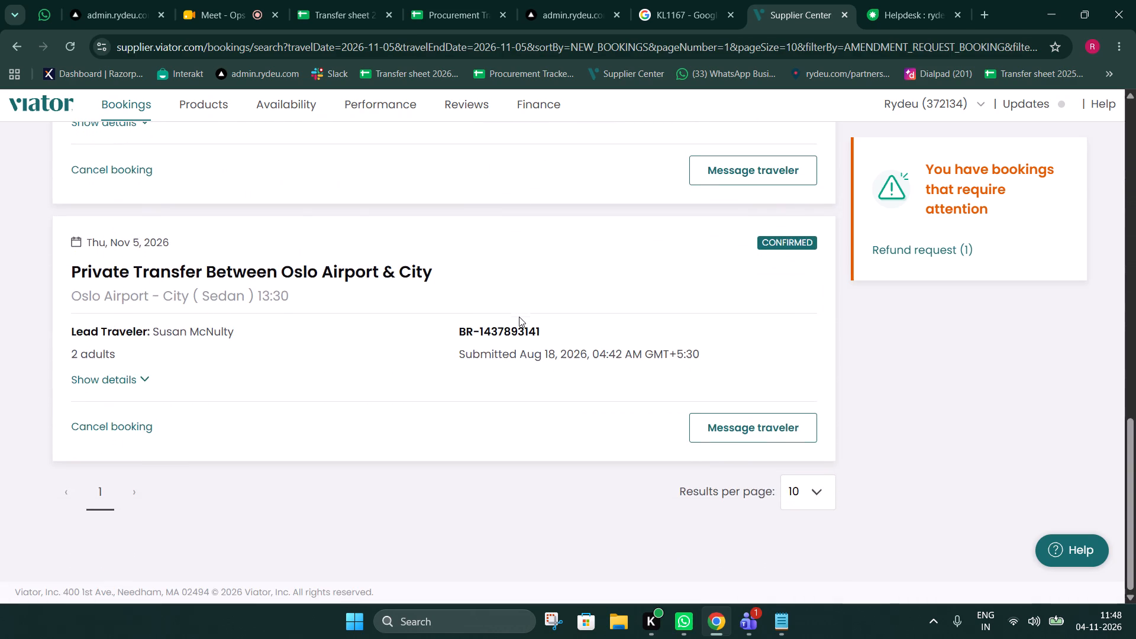
pyautogui.click(464, 0)
pyautogui.click(218, 362)
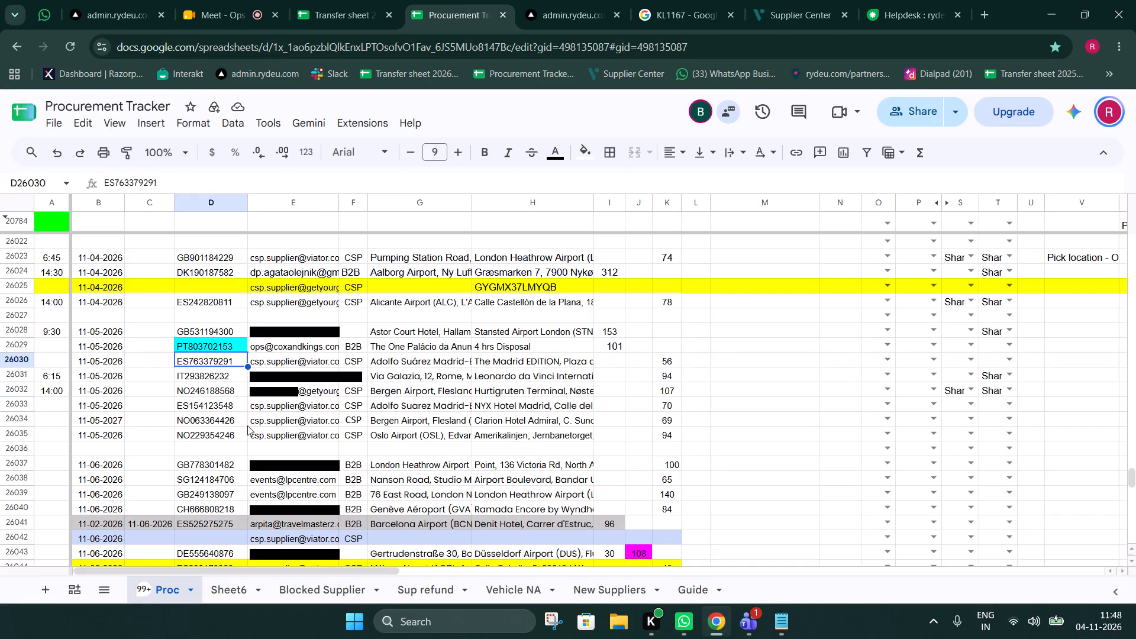
# Switch to the Viator Supplier Center and look back over the Nov 5, 2026 bookings up to the search filters.
pyautogui.click(785, 0)
pyautogui.scroll(8, 659, 324)
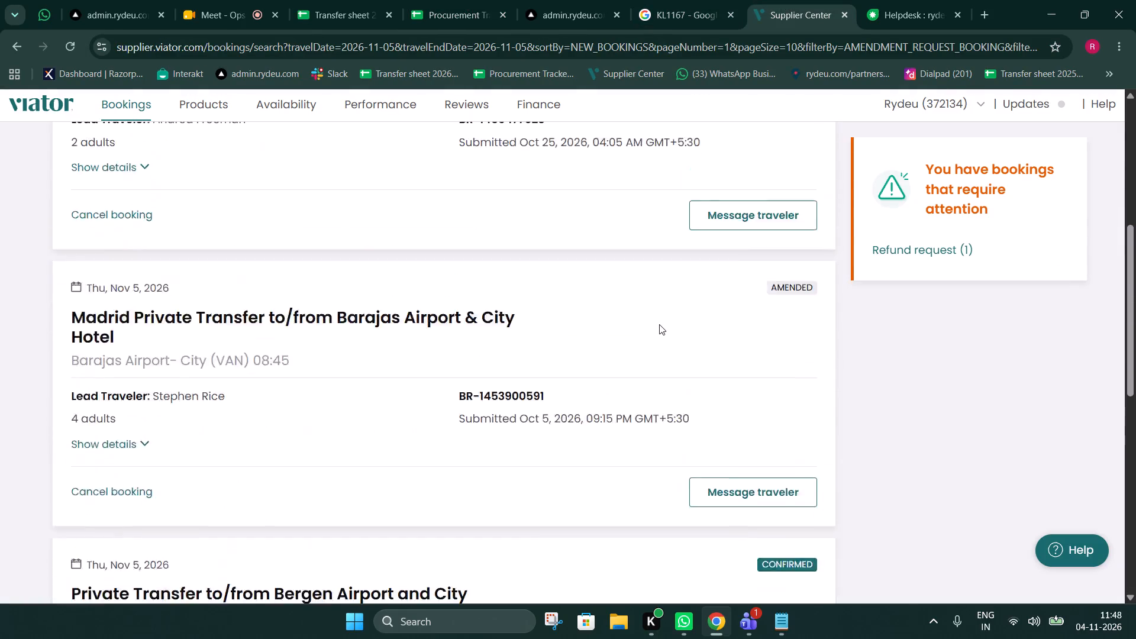
pyautogui.scroll(5, 659, 324)
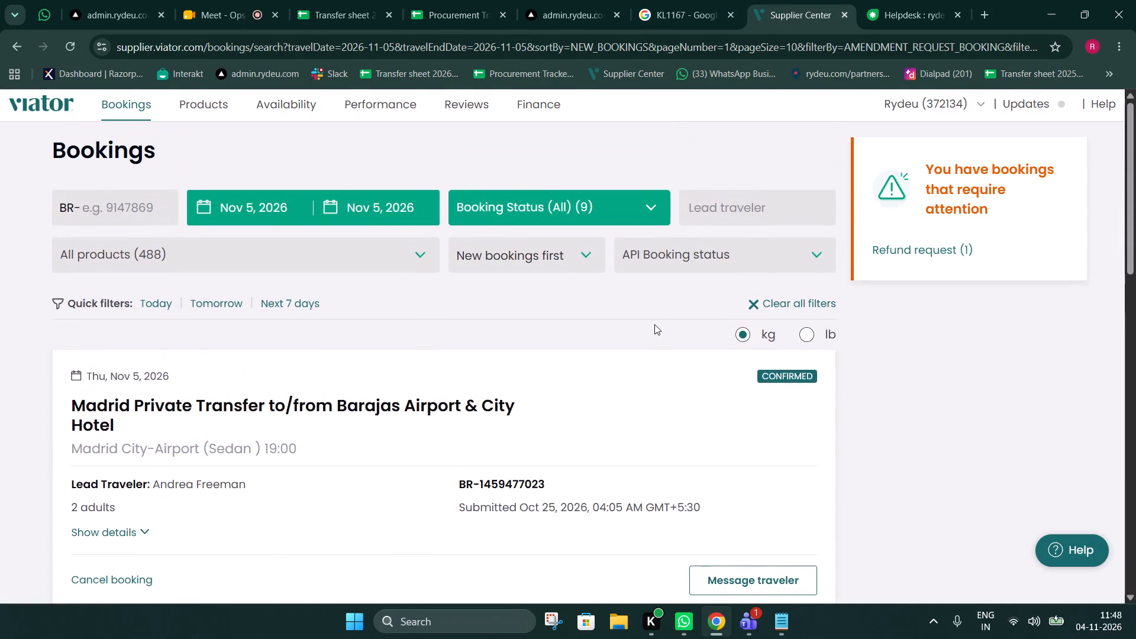
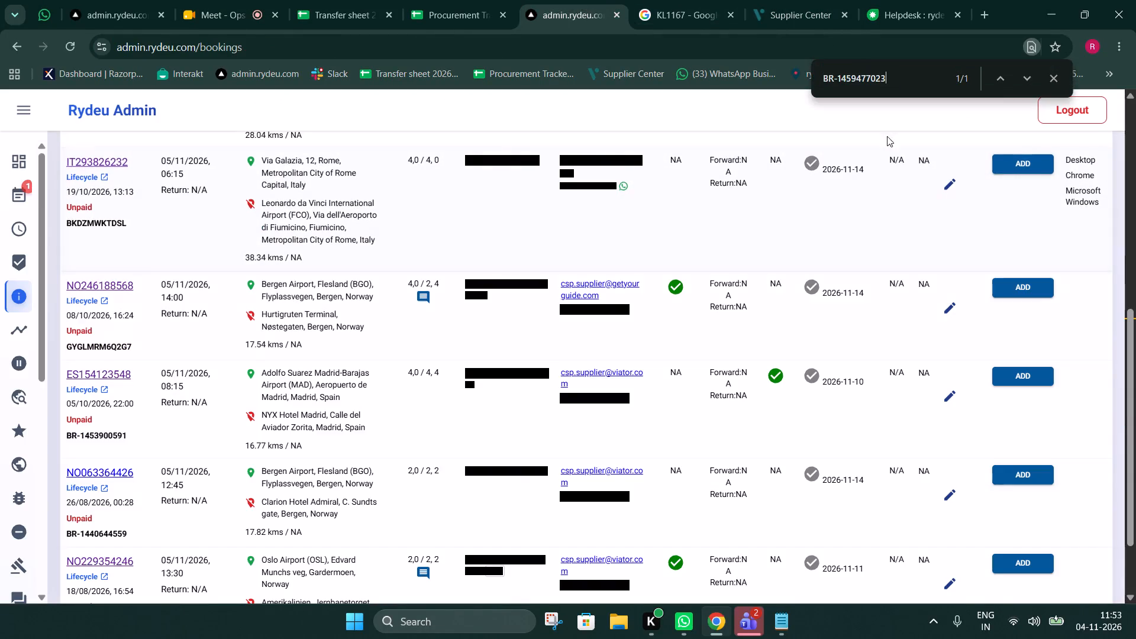
pyautogui.click(999, 79)
pyautogui.scroll(9, 756, 222)
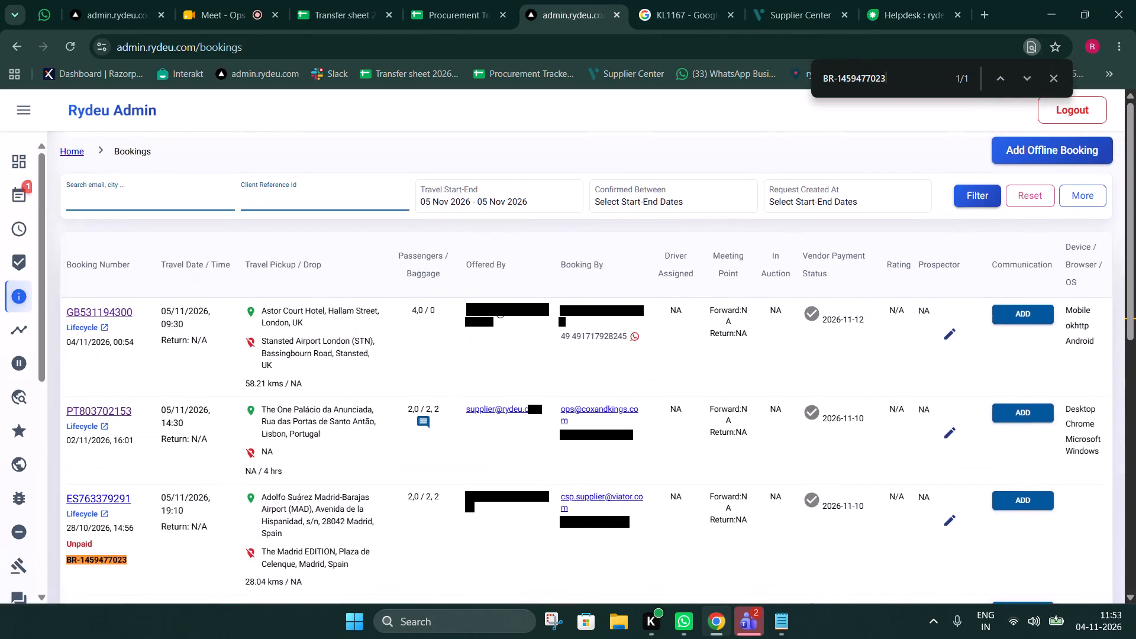
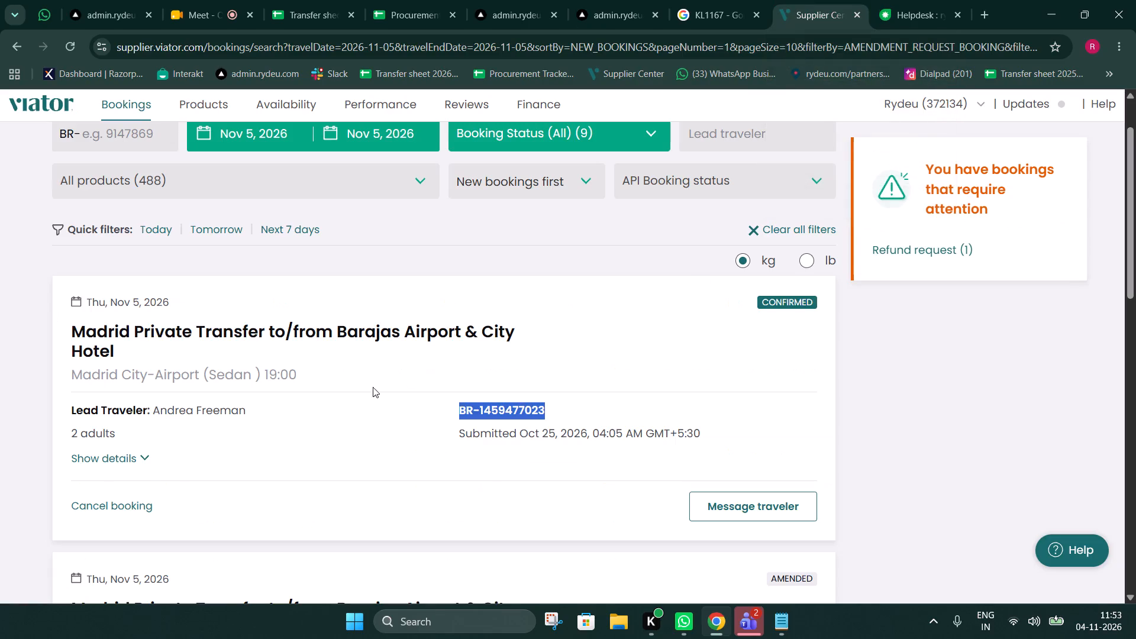
pyautogui.click(134, 466)
# Copy flight number Ib1054 from the Rydeu Admin booking and search Google for its Thu, 5 Nov schedule.
pyautogui.click(635, 0)
pyautogui.doubleClick(785, 223)
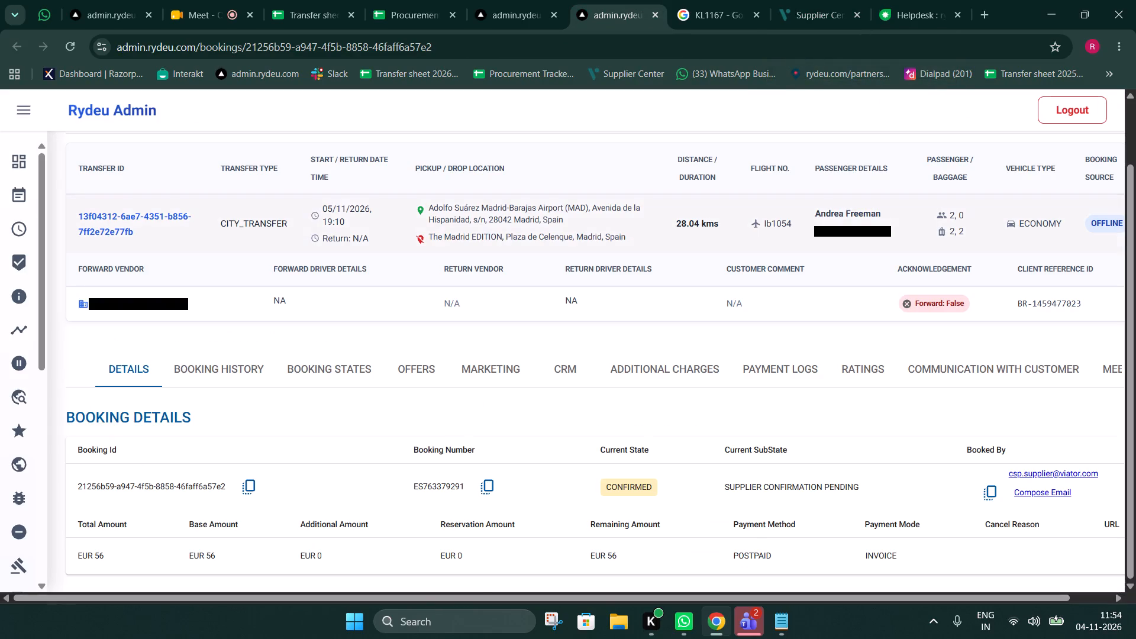
pyautogui.hotkey('ctrl', 'c')
pyautogui.click(747, 0)
pyautogui.click(693, 127)
pyautogui.hotkey('ctrl', 'v')
pyautogui.press('Return')
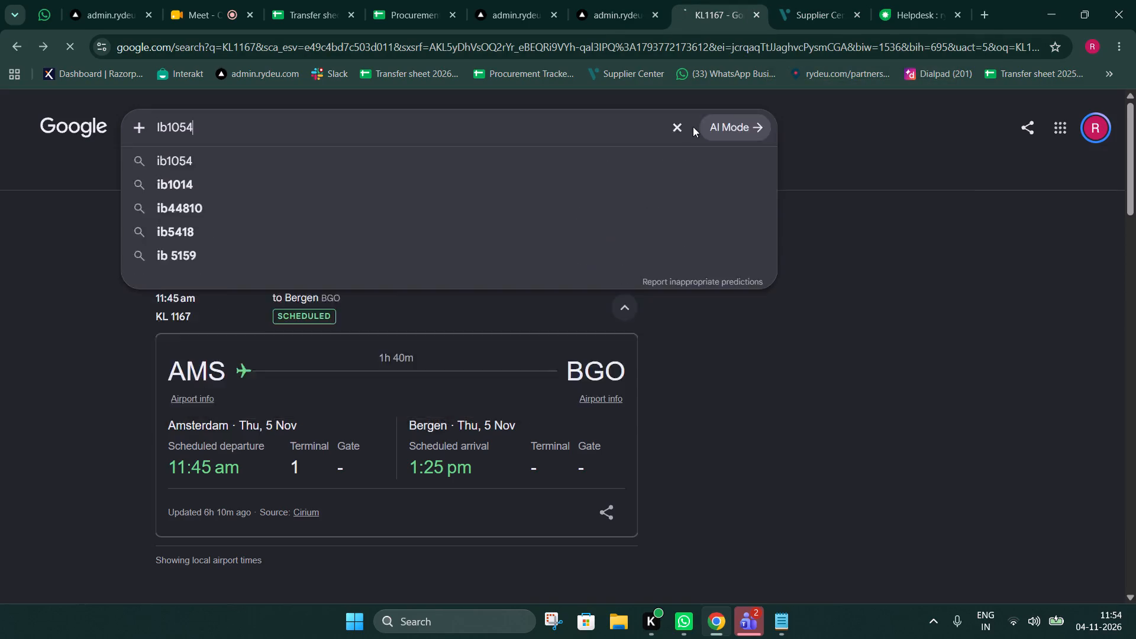
pyautogui.click(334, 295)
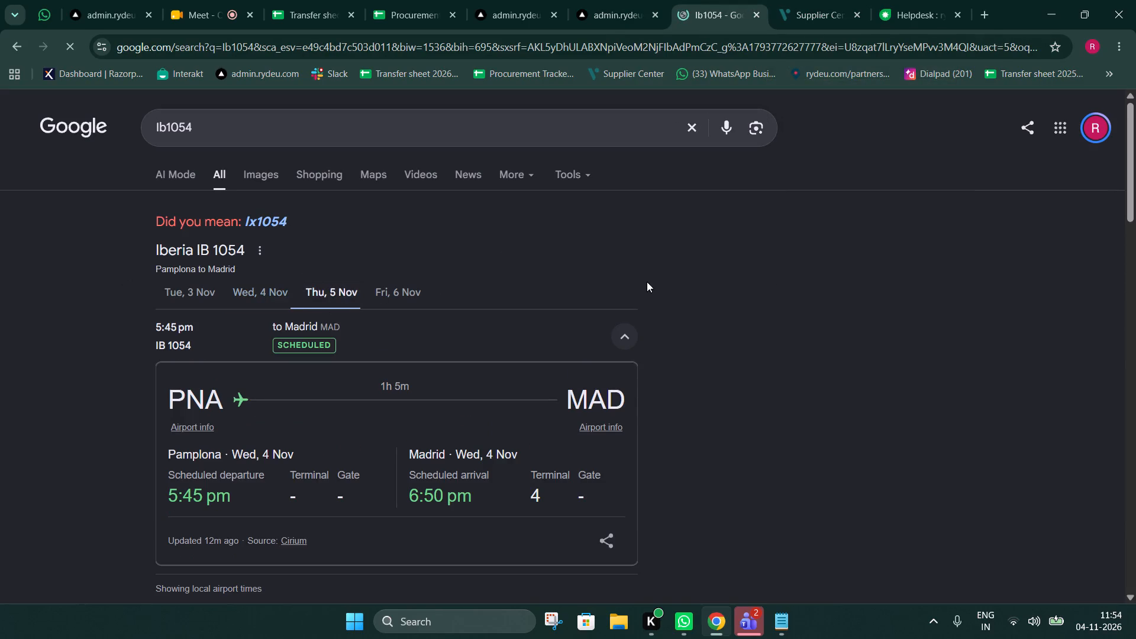
# Compare the Ib1054 arrival in Madrid with the pickup date and time in the Rydeu Admin booking.
pyautogui.click(617, 0)
pyautogui.click(663, 253)
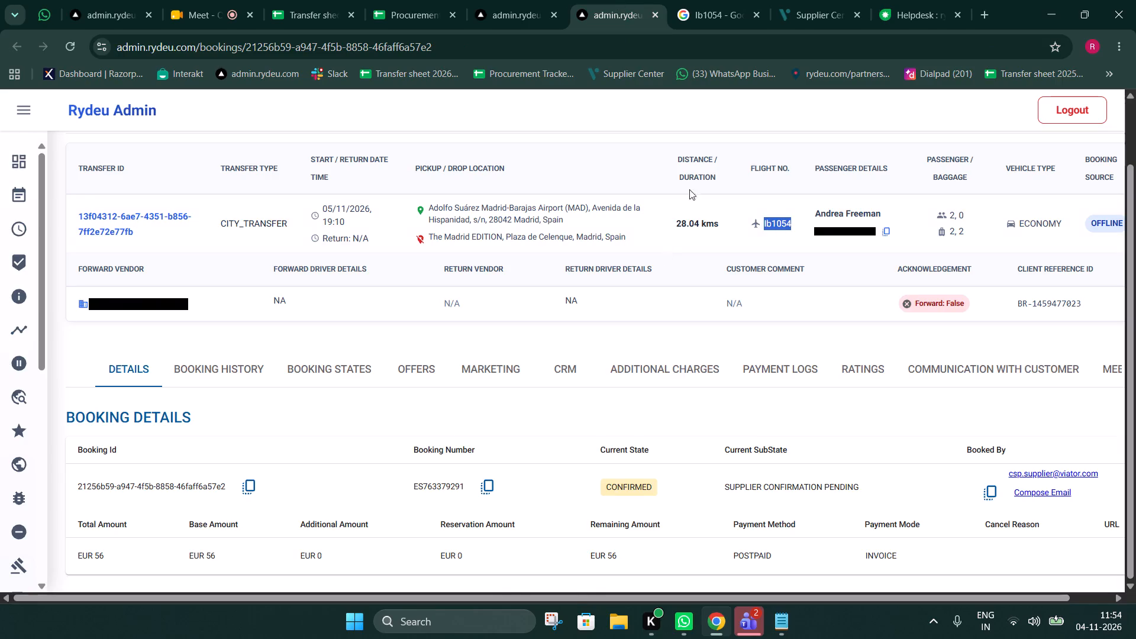
pyautogui.click(742, 0)
pyautogui.click(632, 0)
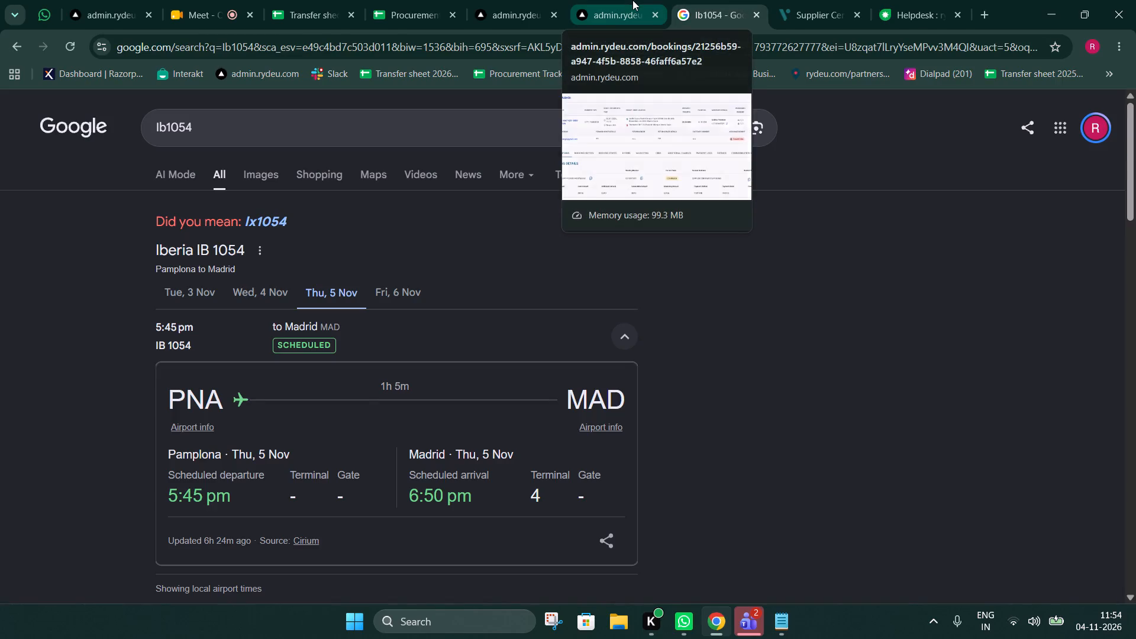
pyautogui.click(751, 0)
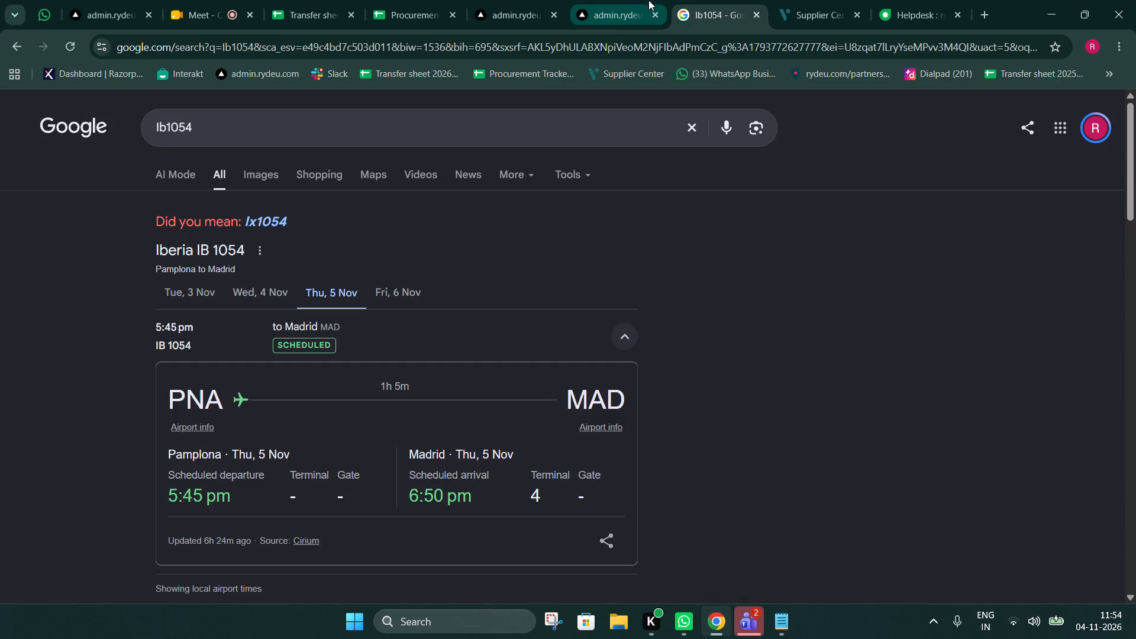
pyautogui.click(638, 0)
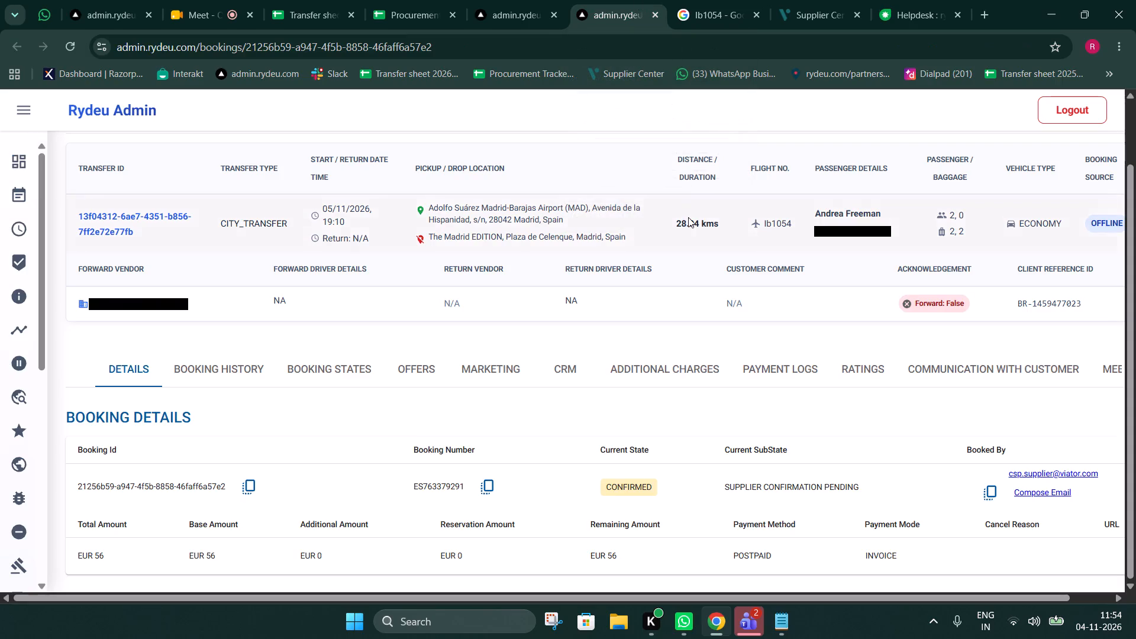
pyautogui.click(720, 0)
pyautogui.click(637, 0)
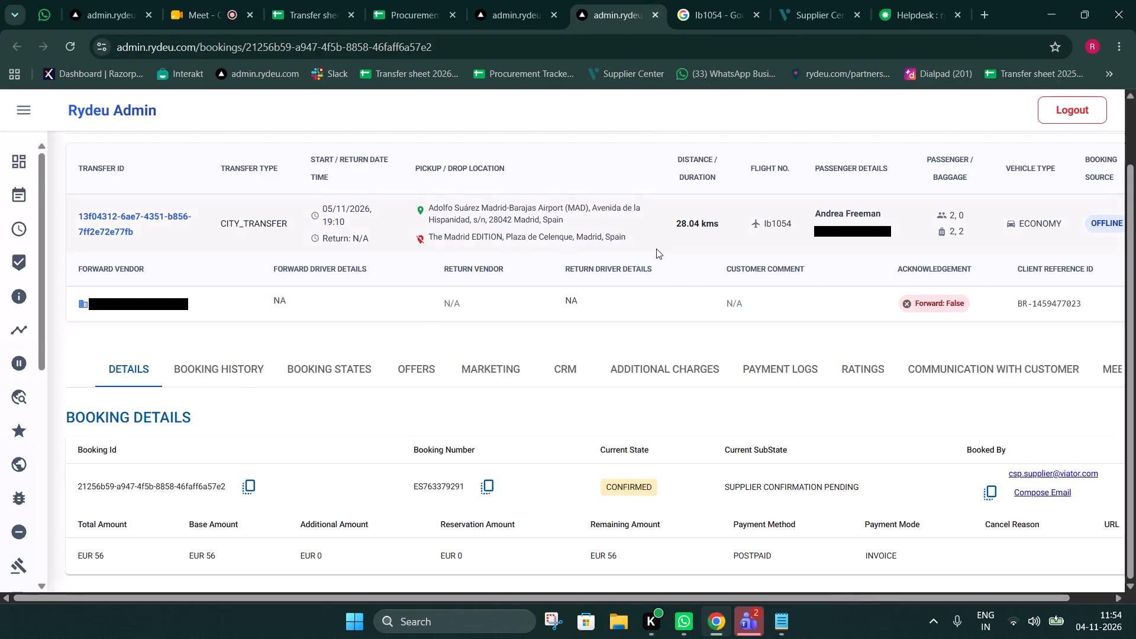
pyautogui.click(816, 0)
pyautogui.scroll(-2, 441, 305)
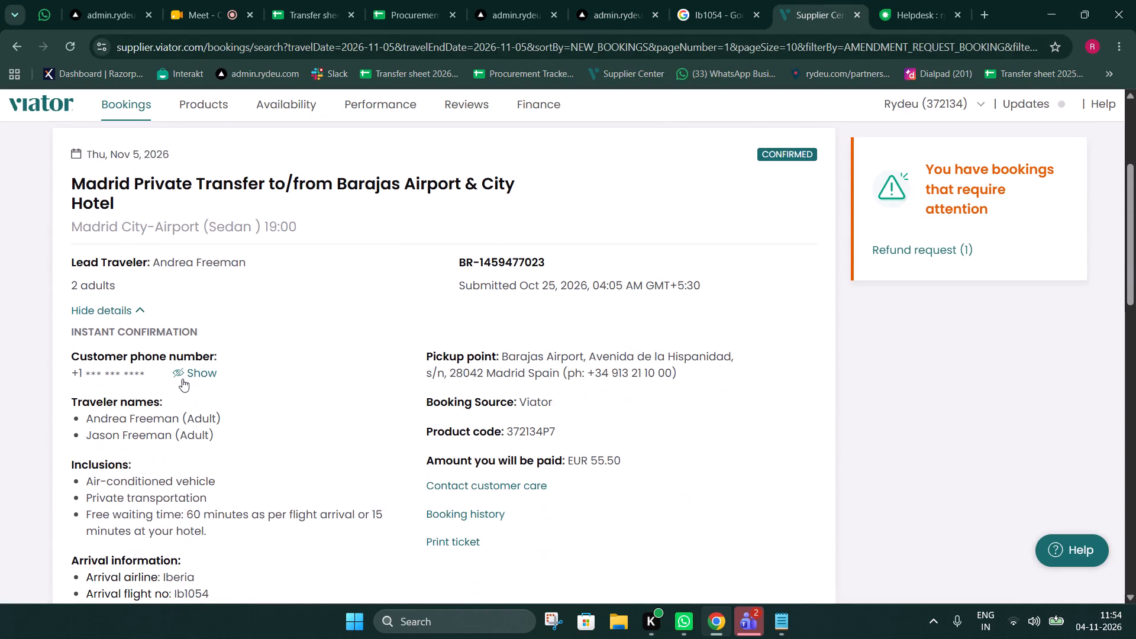
pyautogui.click(183, 379)
pyautogui.scroll(1, 378, 299)
pyautogui.scroll(-4, 378, 301)
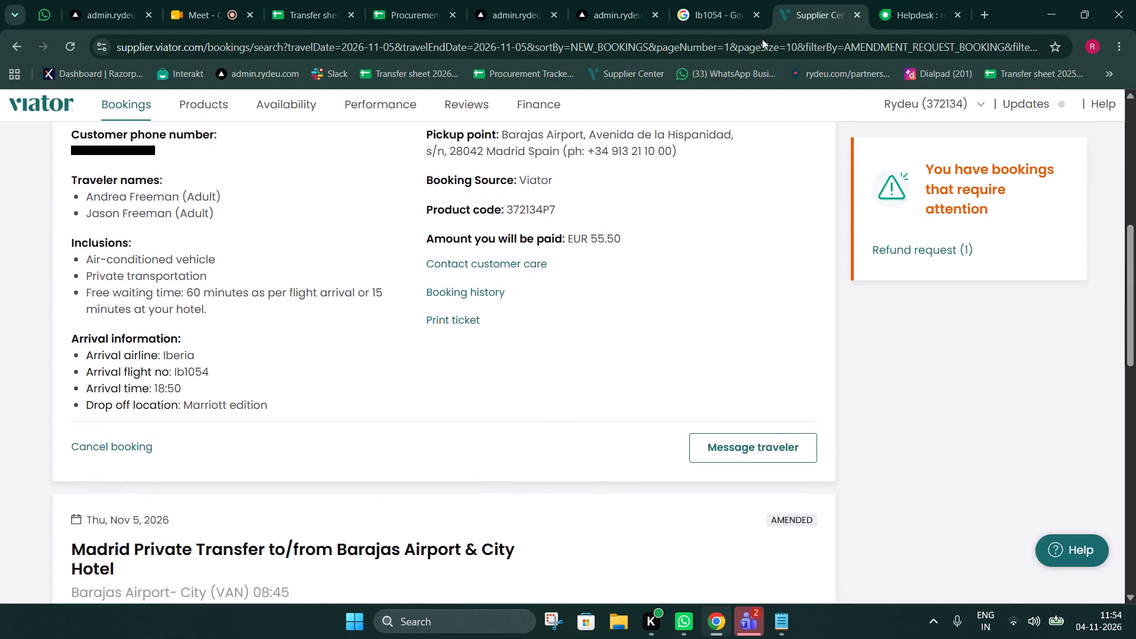
pyautogui.click(627, 0)
pyautogui.click(811, 0)
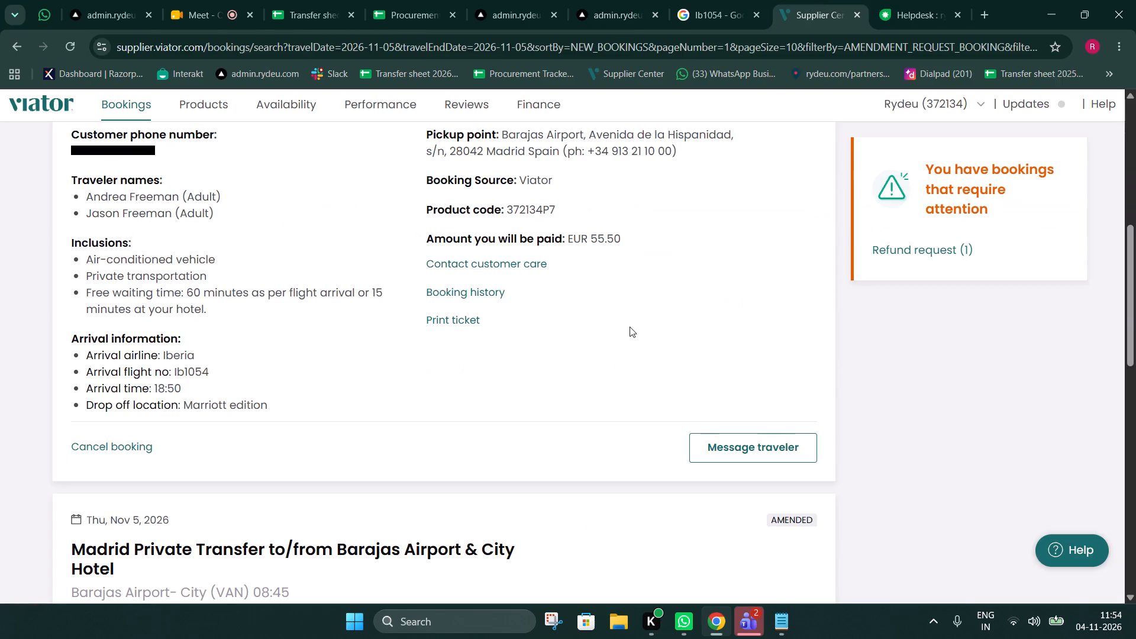
pyautogui.scroll(2, 615, 342)
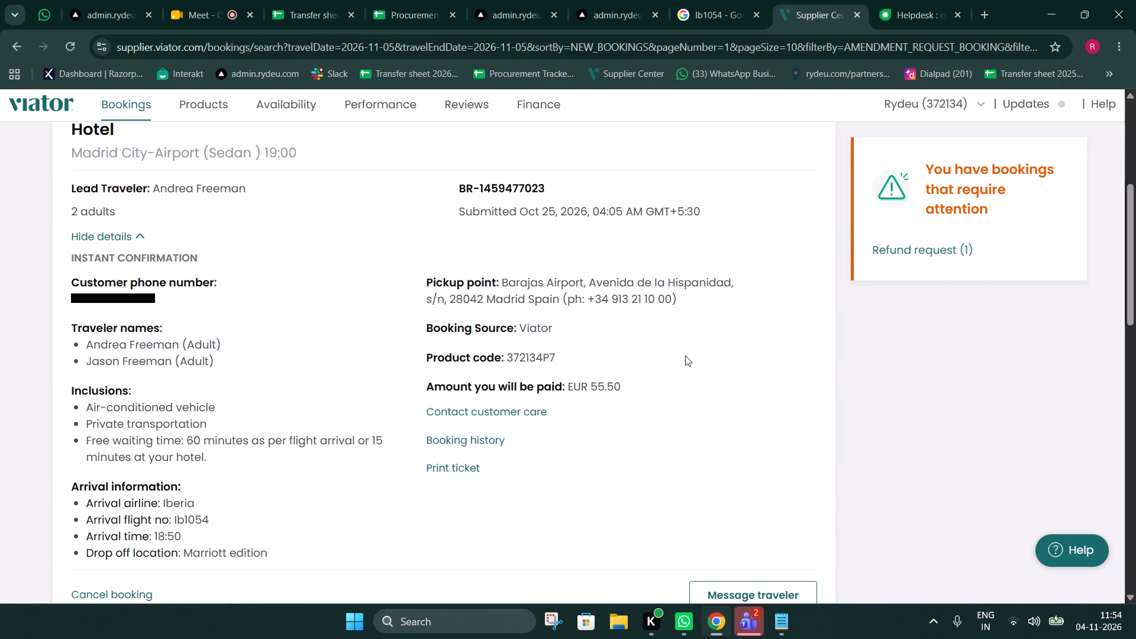
pyautogui.scroll(1, 685, 355)
pyautogui.scroll(-3, 685, 355)
pyautogui.click(728, 449)
# In the admin booking's CRM section, select the Quote Check text from its first line through the small/cabin bag count.
pyautogui.click(618, 0)
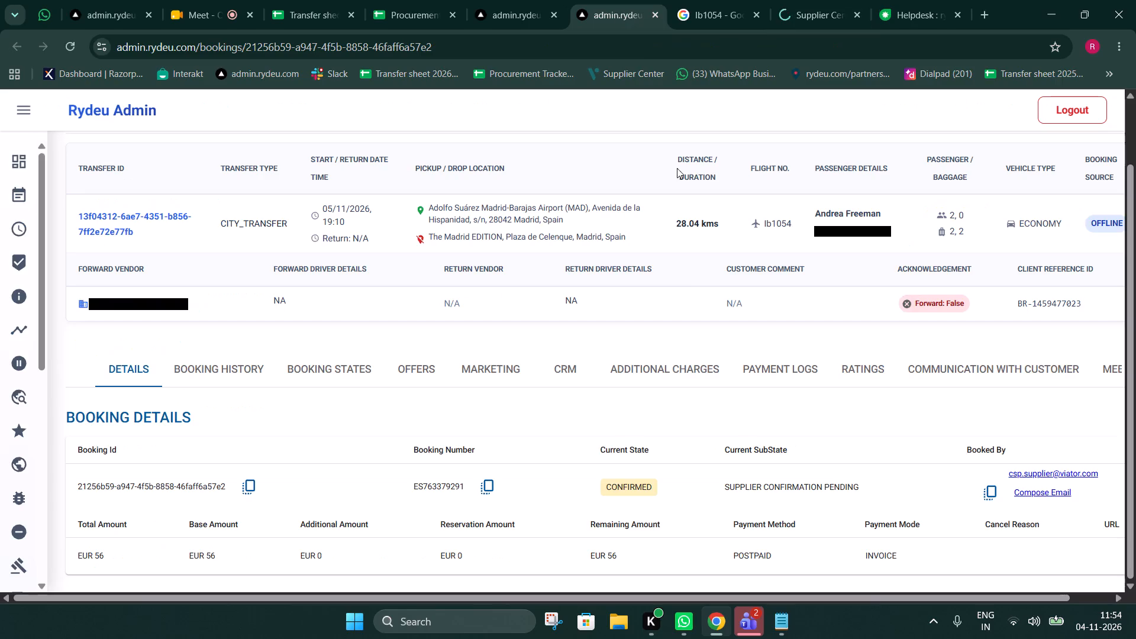
pyautogui.click(571, 370)
pyautogui.click(801, 0)
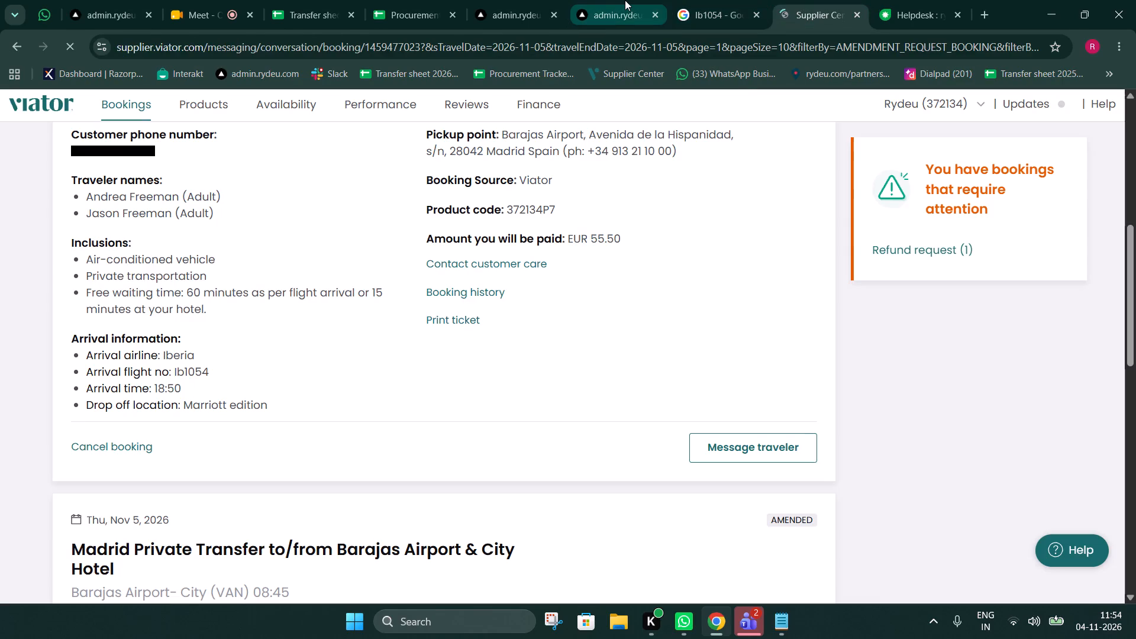
pyautogui.click(623, 0)
pyautogui.scroll(-16, 664, 365)
pyautogui.moveTo(719, 204); pyautogui.dragTo(854, 466)
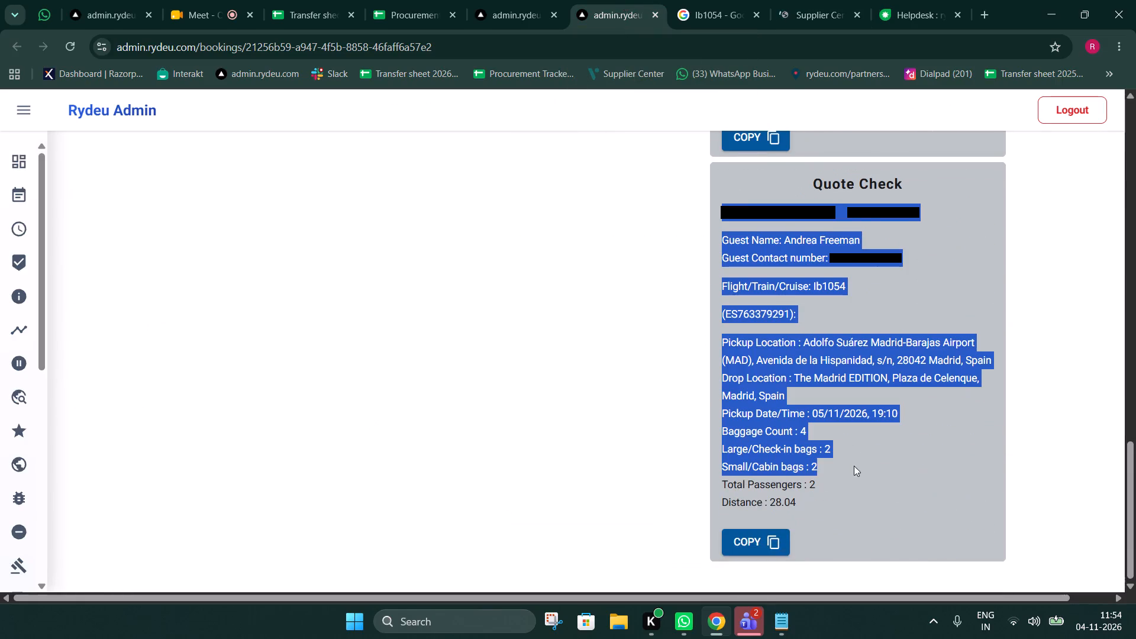
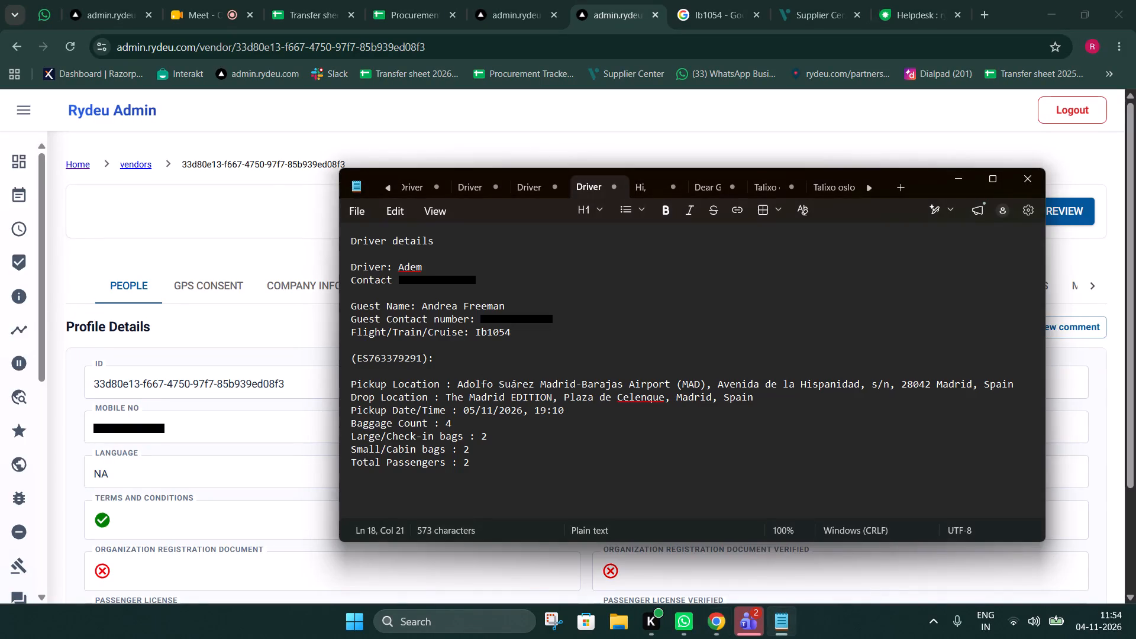
# In the Notepad driver details, set the driver to Raul and replace the driver's contact with the mobile number from the vendor profile.
pyautogui.hotkey('ctrl', 'v')
pyautogui.doubleClick(120, 425)
pyautogui.hotkey('ctrl', 'c')
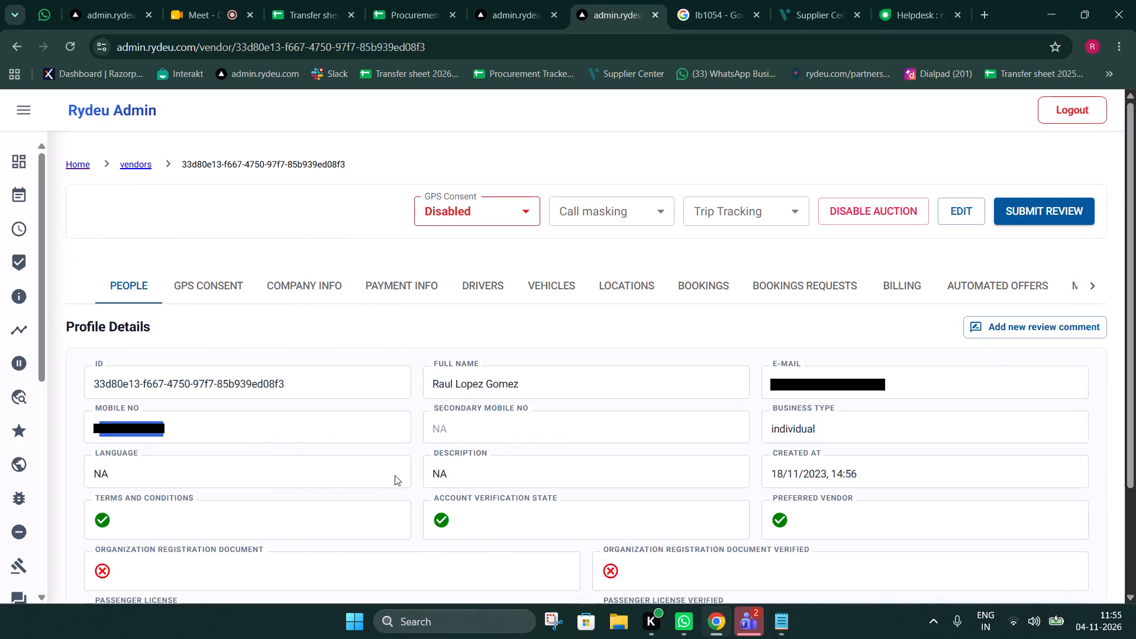
pyautogui.click(789, 609)
pyautogui.doubleClick(441, 282)
pyautogui.hotkey('ctrl', 'v')
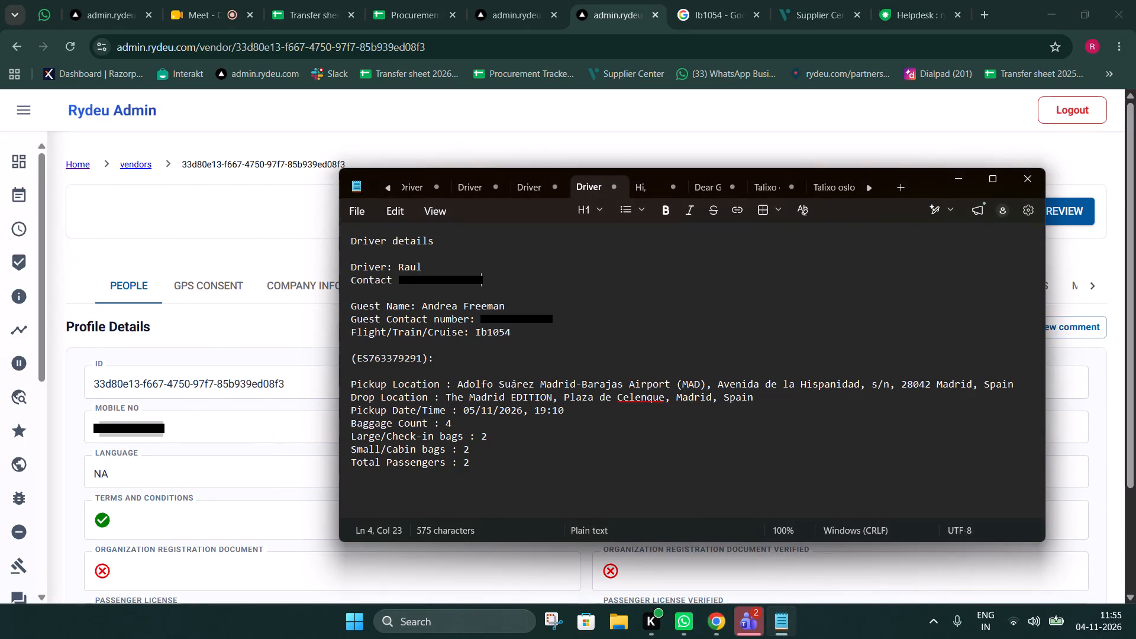
pyautogui.moveTo(488, 508); pyautogui.dragTo(331, 224)
pyautogui.hotkey('ctrl', 'c')
pyautogui.click(286, 304)
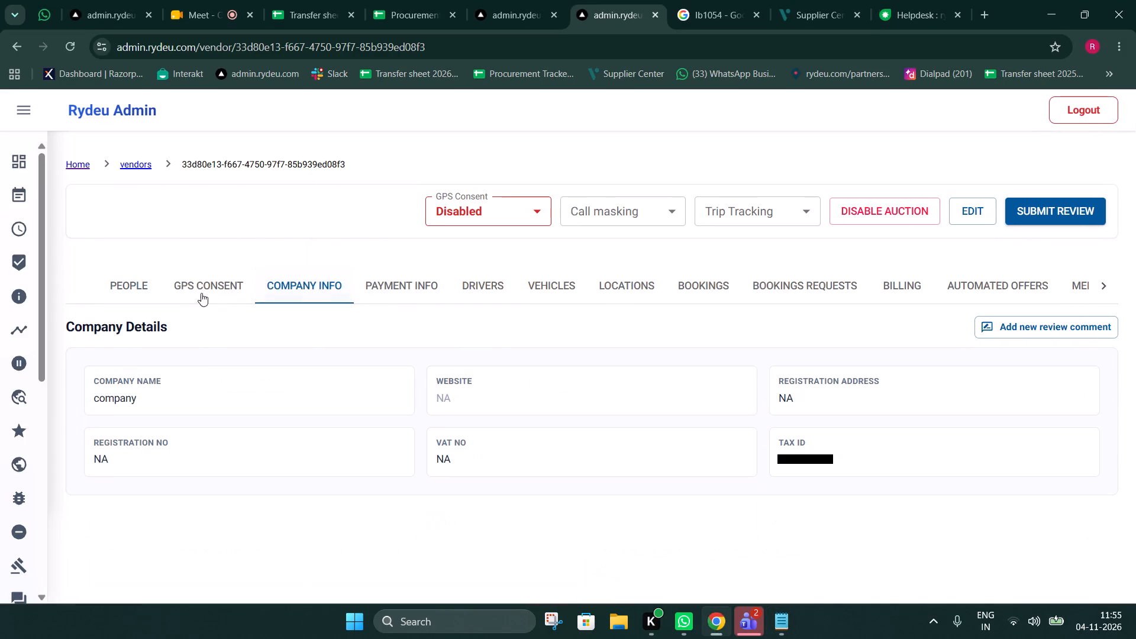
pyautogui.click(135, 279)
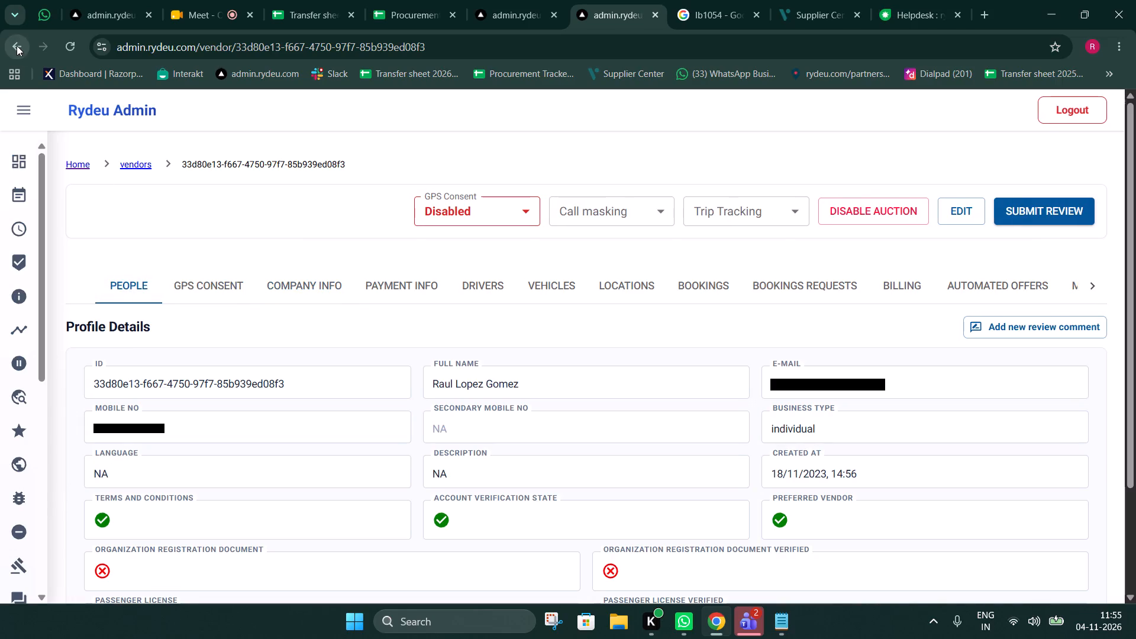
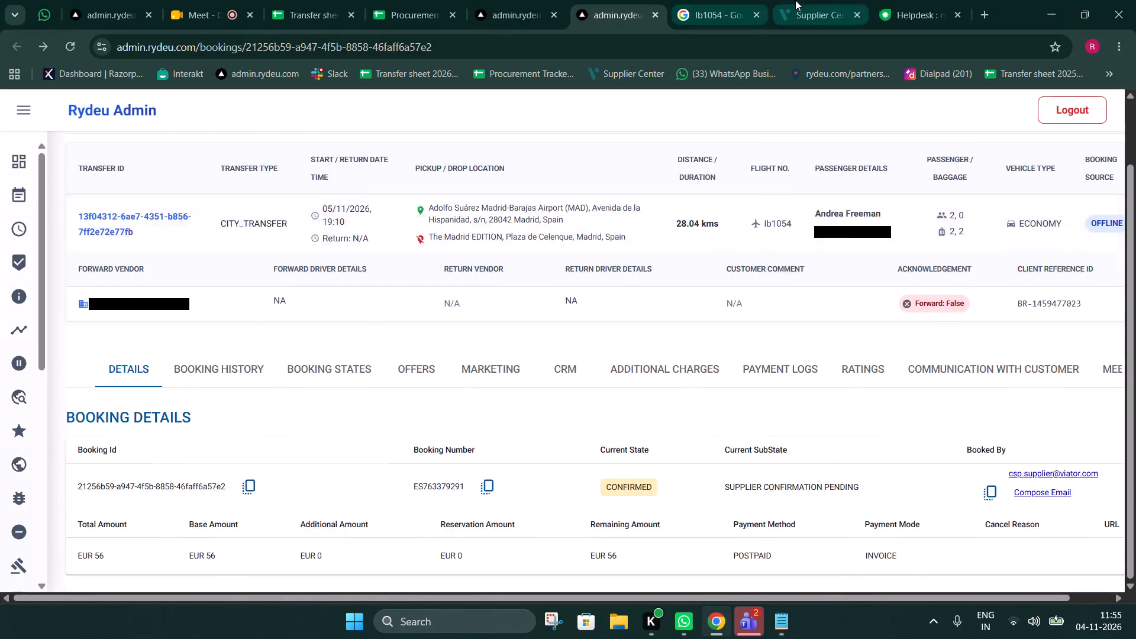
pyautogui.scroll(1, 659, 341)
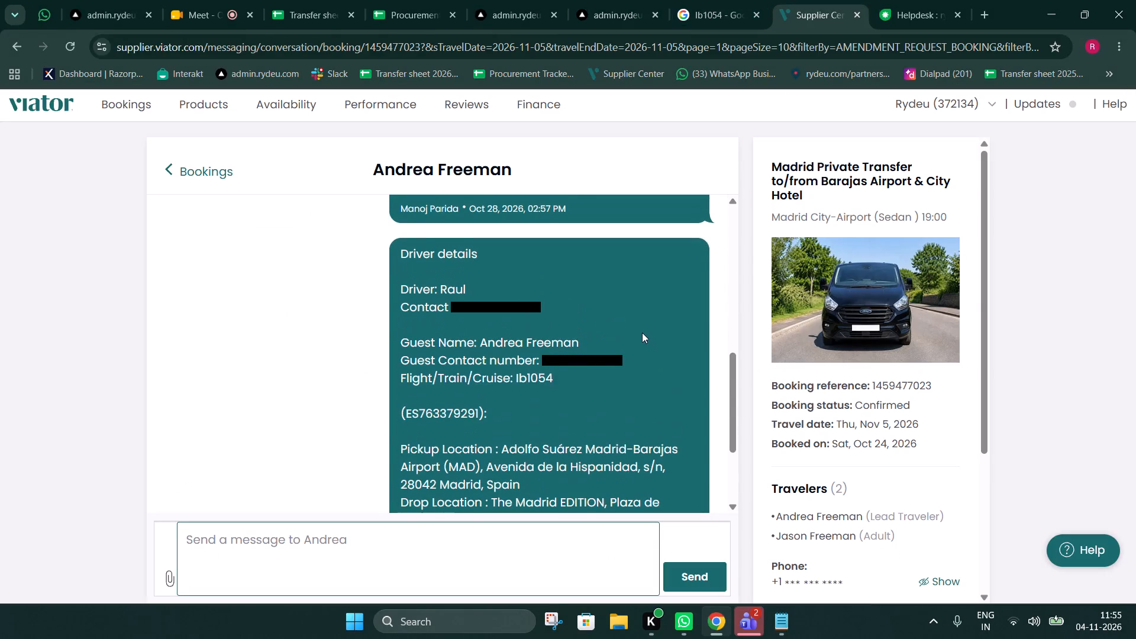
pyautogui.scroll(-7, 640, 338)
pyautogui.click(622, 0)
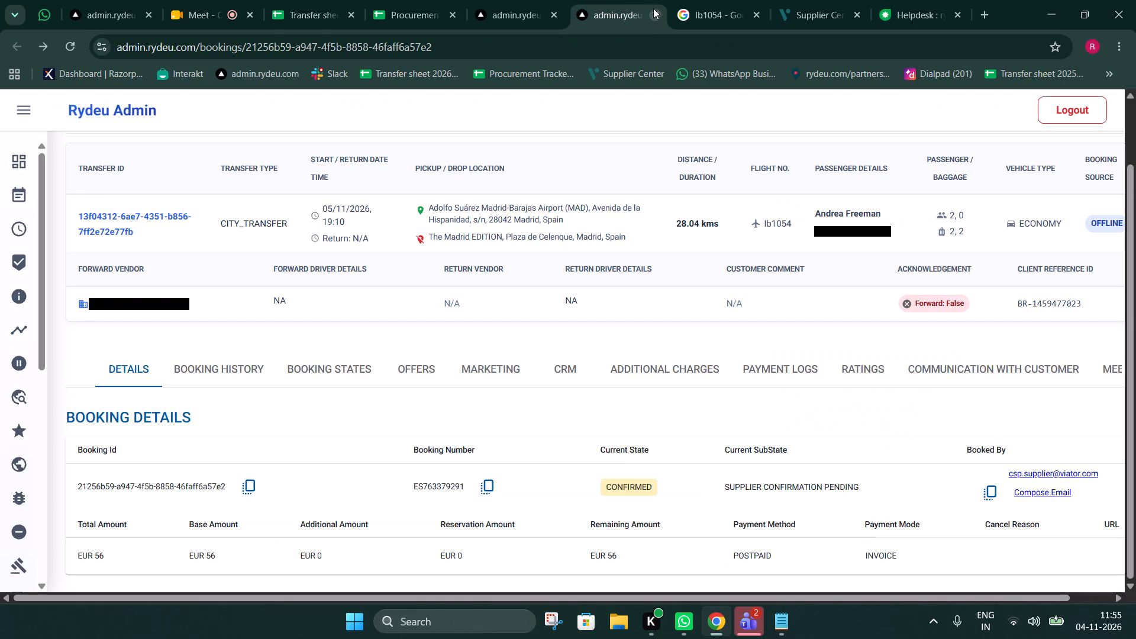
pyautogui.click(653, 8)
pyautogui.click(454, 0)
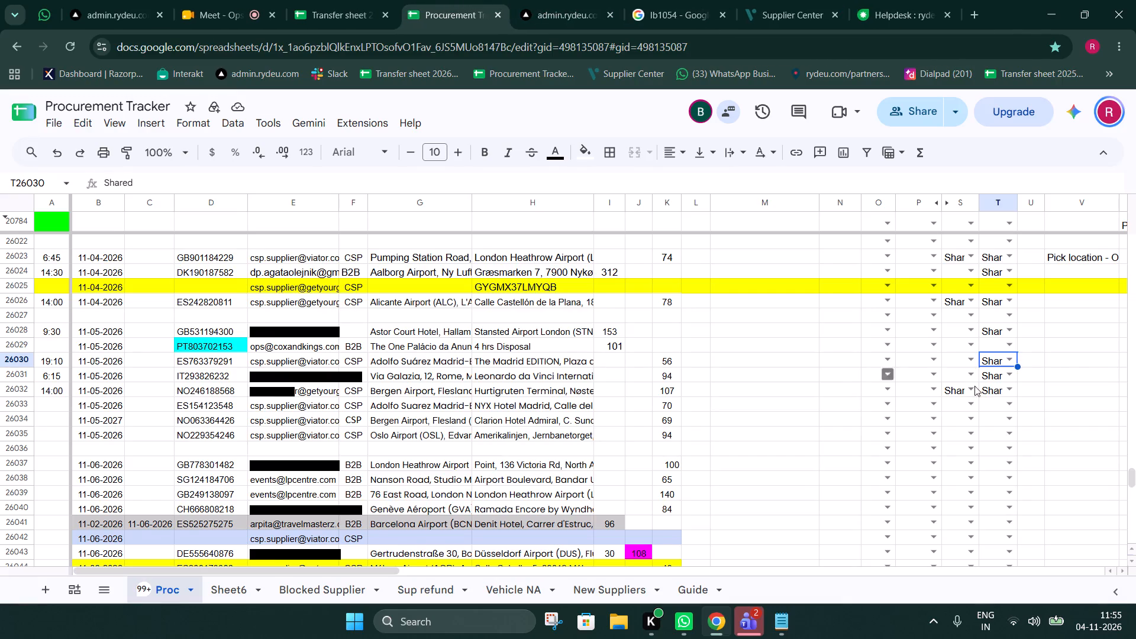
pyautogui.click(967, 357)
pyautogui.click(972, 370)
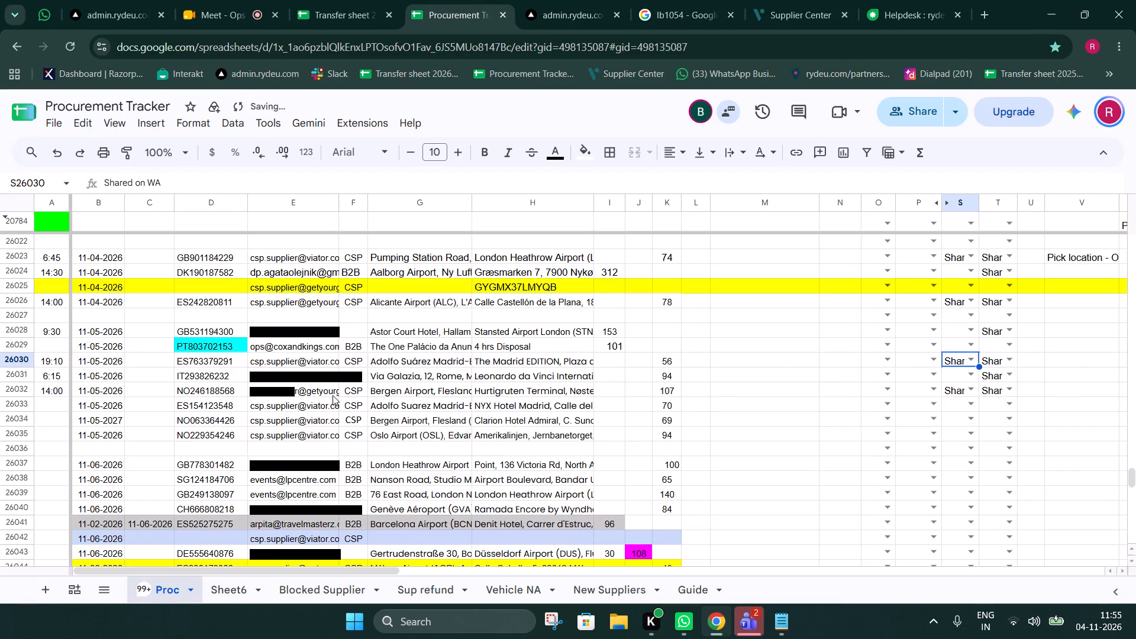
pyautogui.click(221, 364)
pyautogui.click(224, 407)
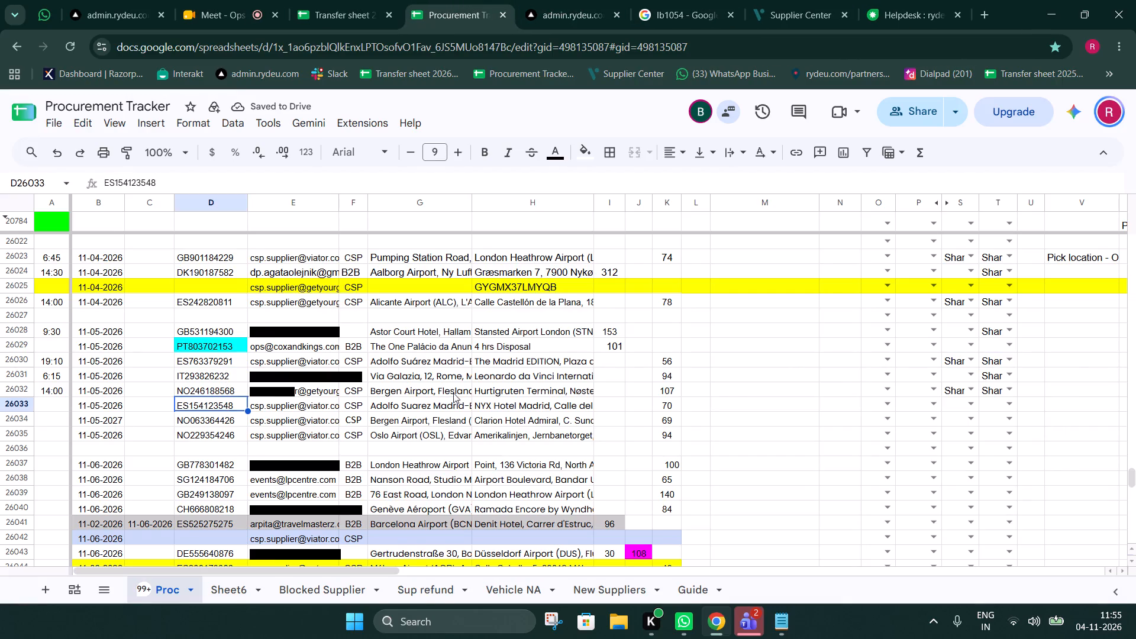
pyautogui.click(559, 0)
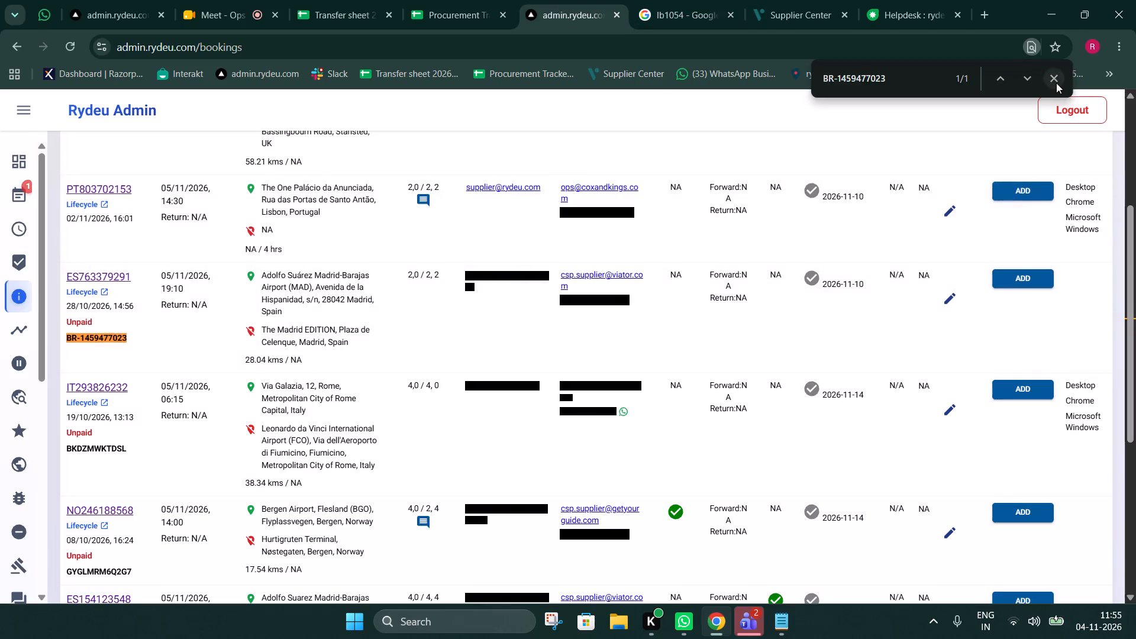
pyautogui.click(1056, 83)
pyautogui.click(217, 311)
# Return from the traveler conversation to Viator's Nov 5, 2026 bookings list.
pyautogui.click(782, 0)
pyautogui.scroll(2, 491, 312)
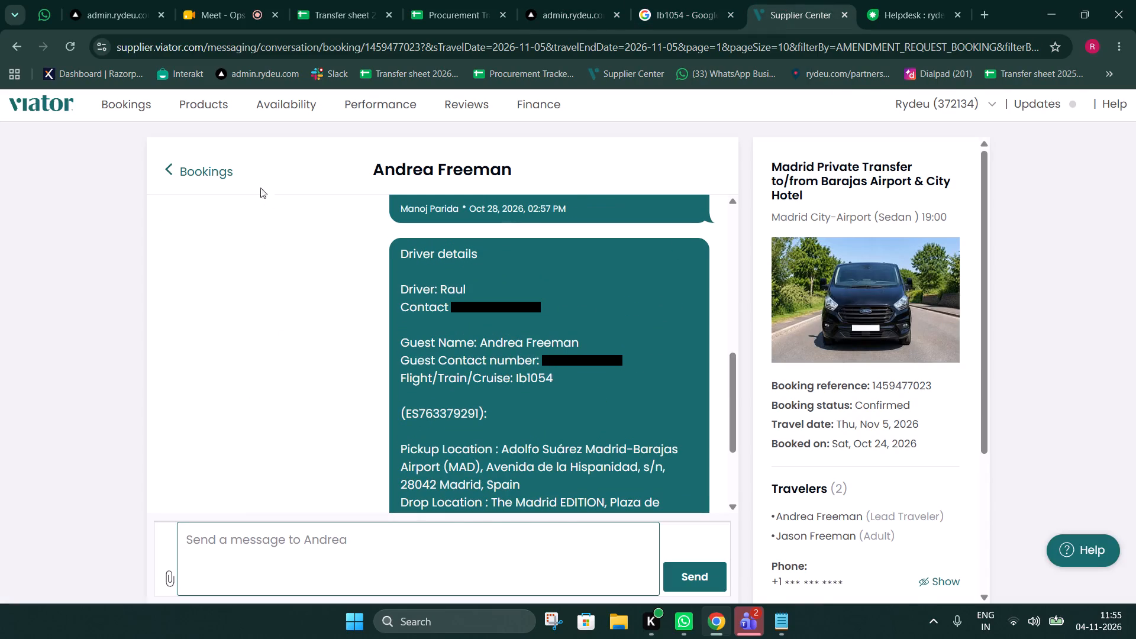
pyautogui.click(216, 173)
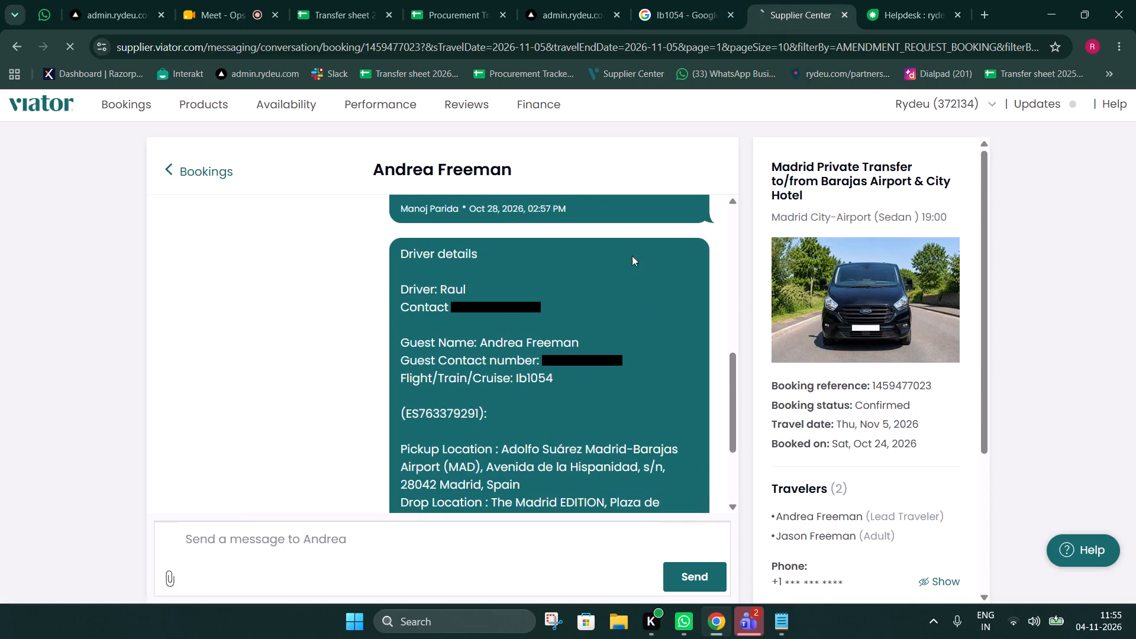
pyautogui.click(430, 0)
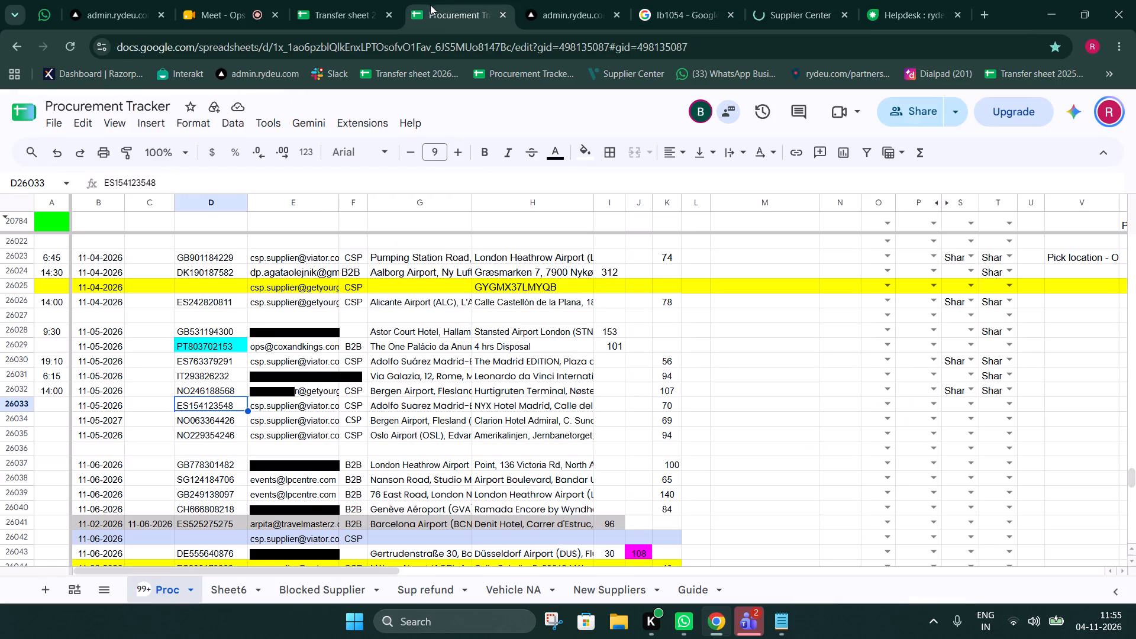
pyautogui.click(805, 0)
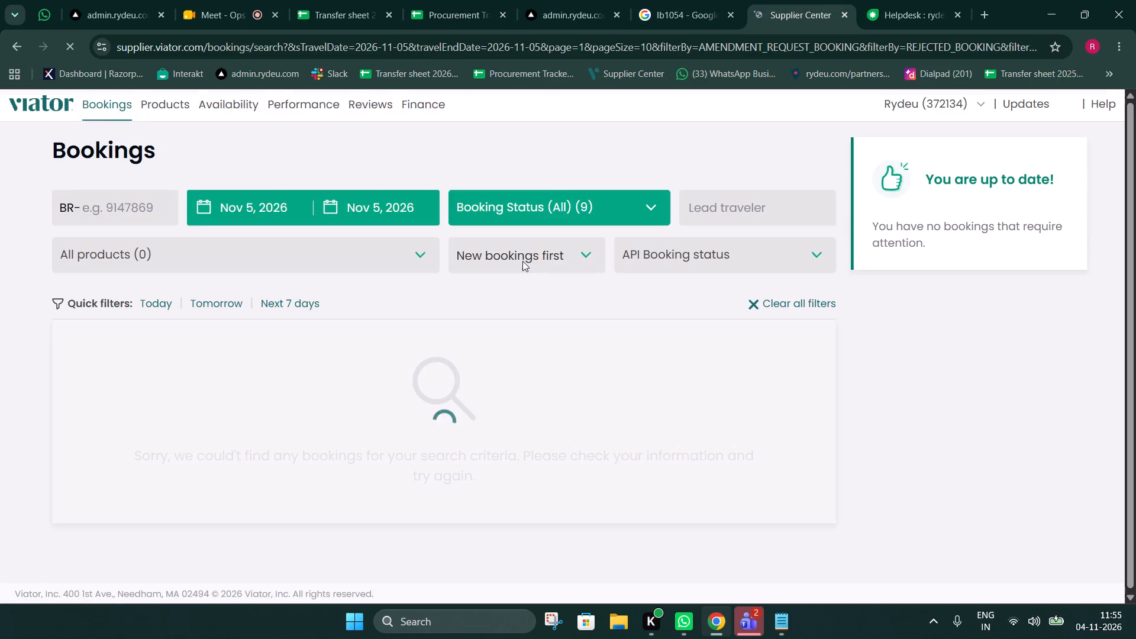
pyautogui.scroll(-4, 523, 265)
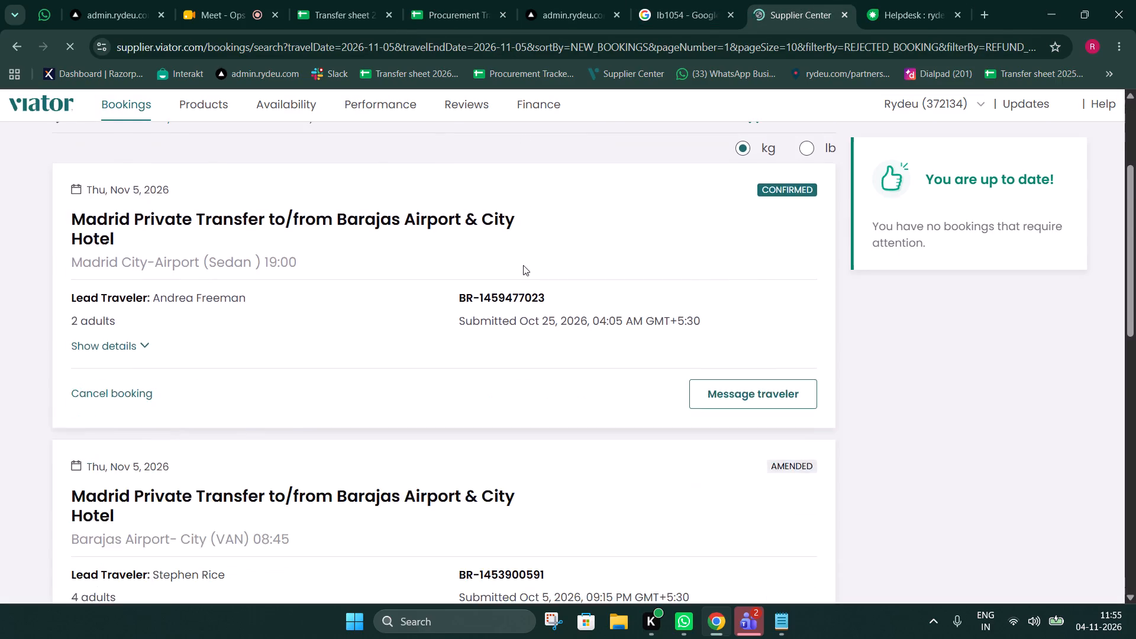
pyautogui.scroll(-1, 523, 265)
pyautogui.moveTo(459, 385); pyautogui.dragTo(566, 382)
pyautogui.hotkey('ctrl', 'c')
pyautogui.click(510, 0)
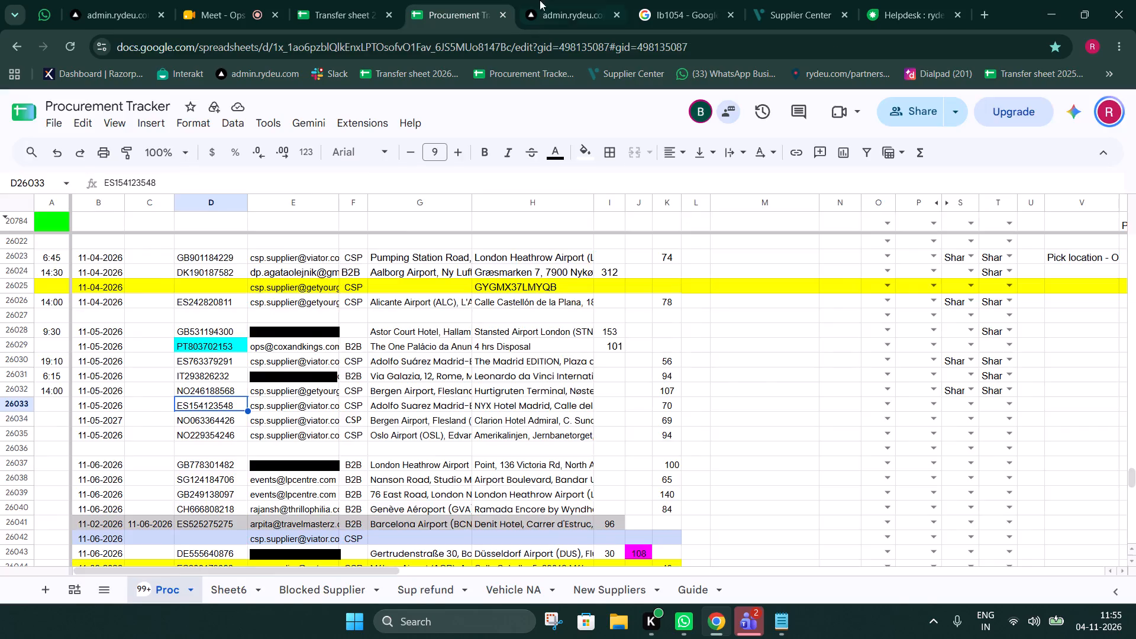
pyautogui.click(553, 0)
pyautogui.hotkey('ctrl', 'f')
pyautogui.hotkey('ctrl', 'v')
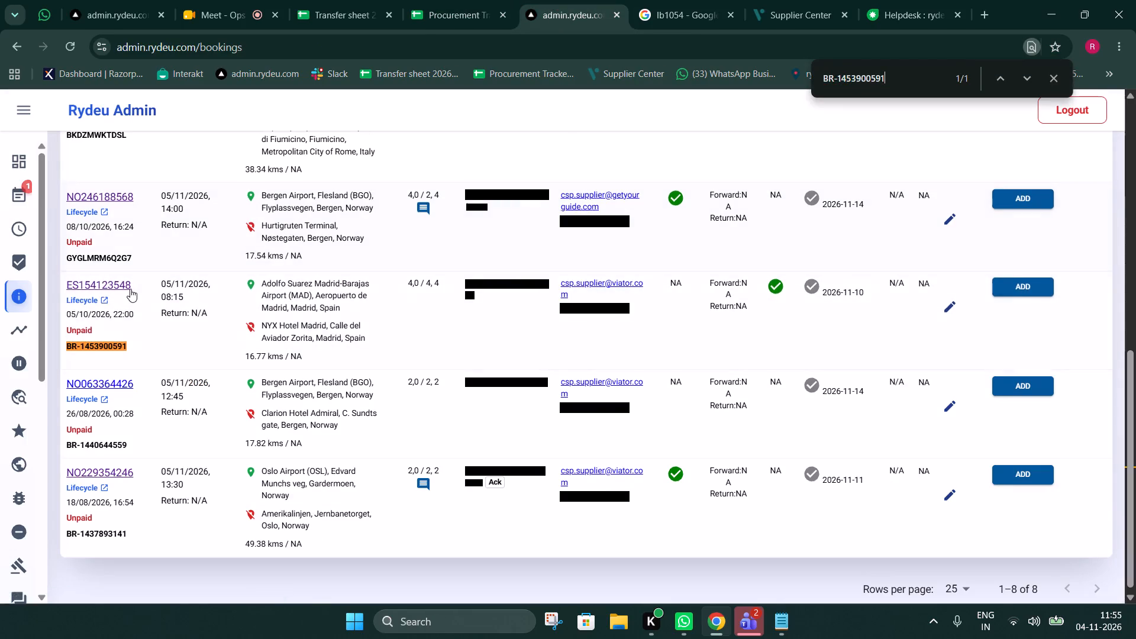
pyautogui.rightClick(130, 289)
pyautogui.click(164, 299)
pyautogui.click(408, 0)
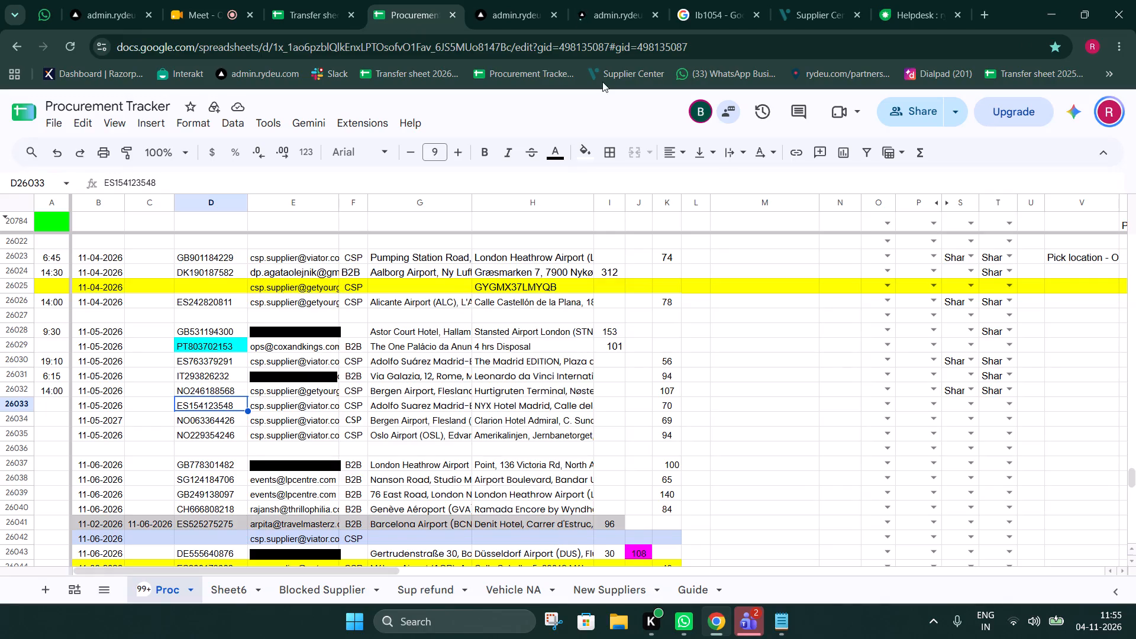
pyautogui.click(645, 0)
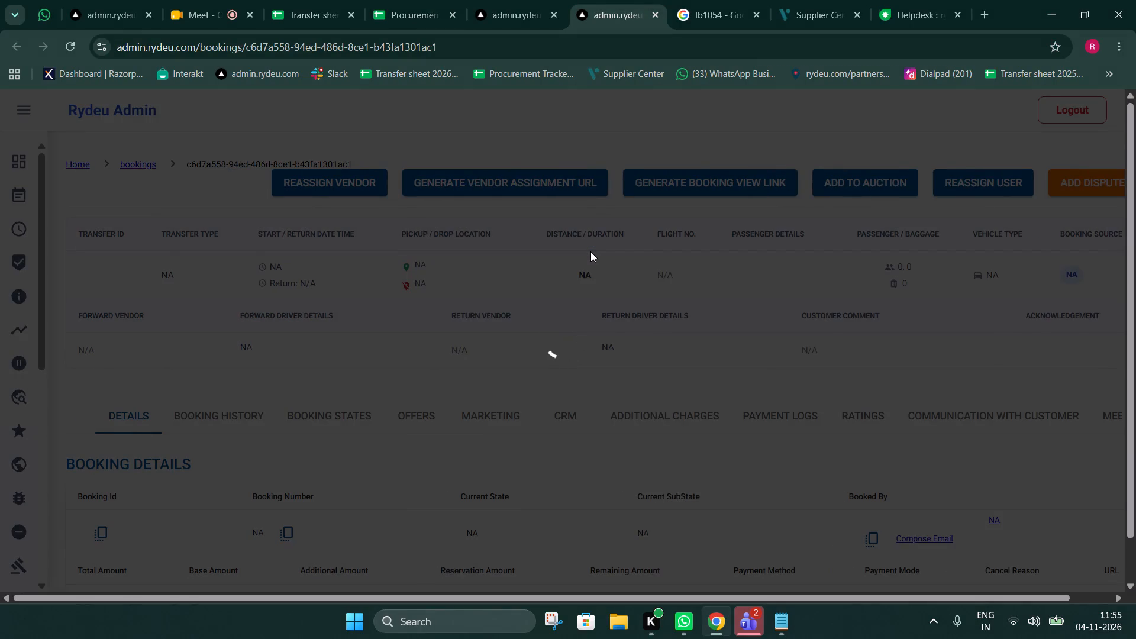
# Copy flight number UA 260 from the admin booking and search Google for it.
pyautogui.scroll(-3, 677, 227)
pyautogui.moveTo(794, 234); pyautogui.dragTo(763, 204)
pyautogui.hotkey('ctrl', 'c')
pyautogui.click(740, 0)
pyautogui.click(688, 121)
pyautogui.hotkey('ctrl', 'v')
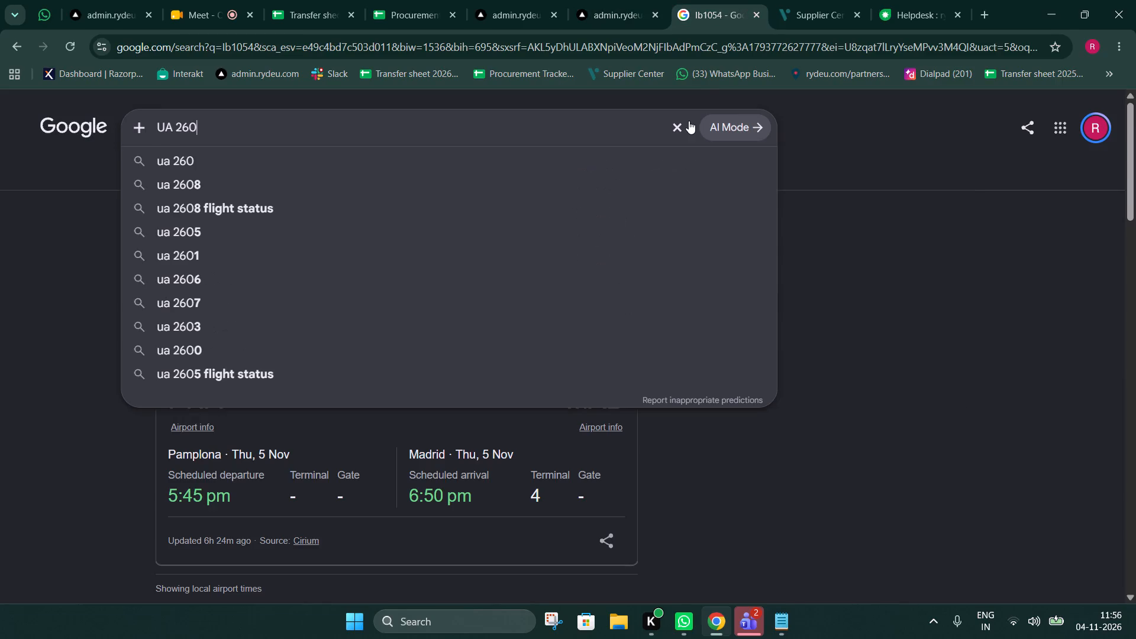
pyautogui.press('Return')
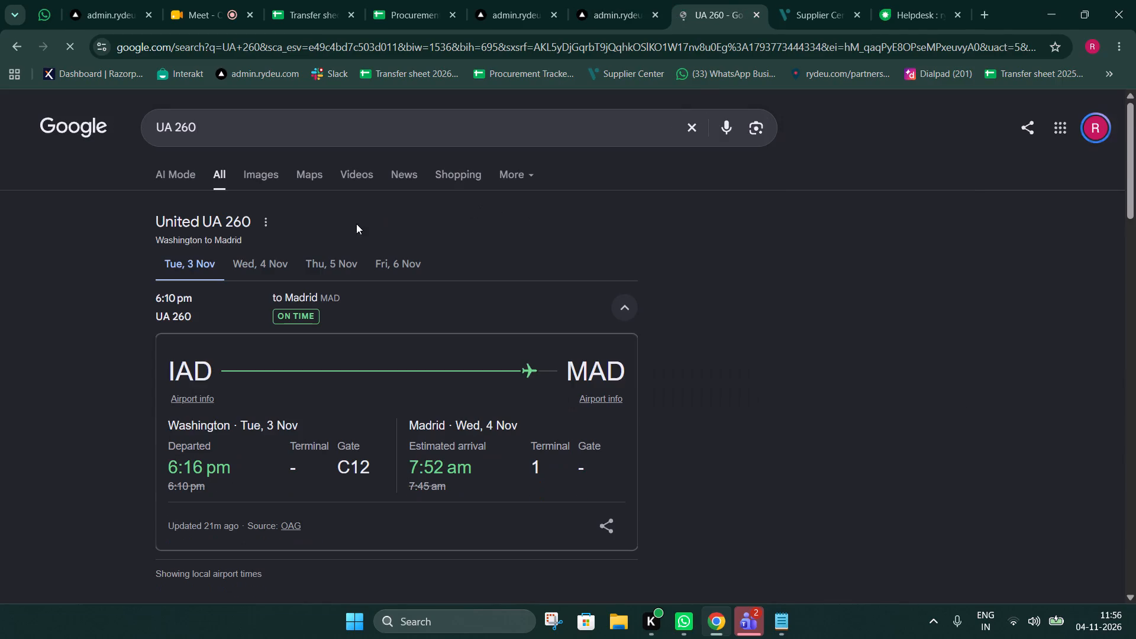
# Compare the Madrid arrival of UA 260's Wed, 4 Nov departure with the pickup date and time in the admin booking.
pyautogui.click(271, 267)
pyautogui.click(605, 0)
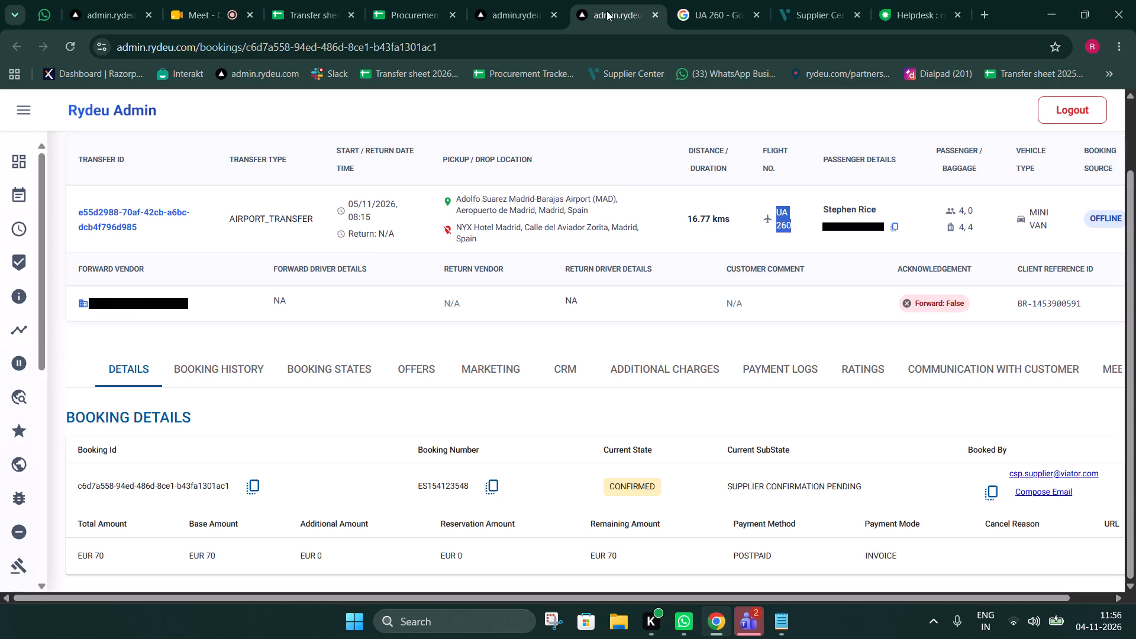
pyautogui.click(667, 243)
pyautogui.click(759, 0)
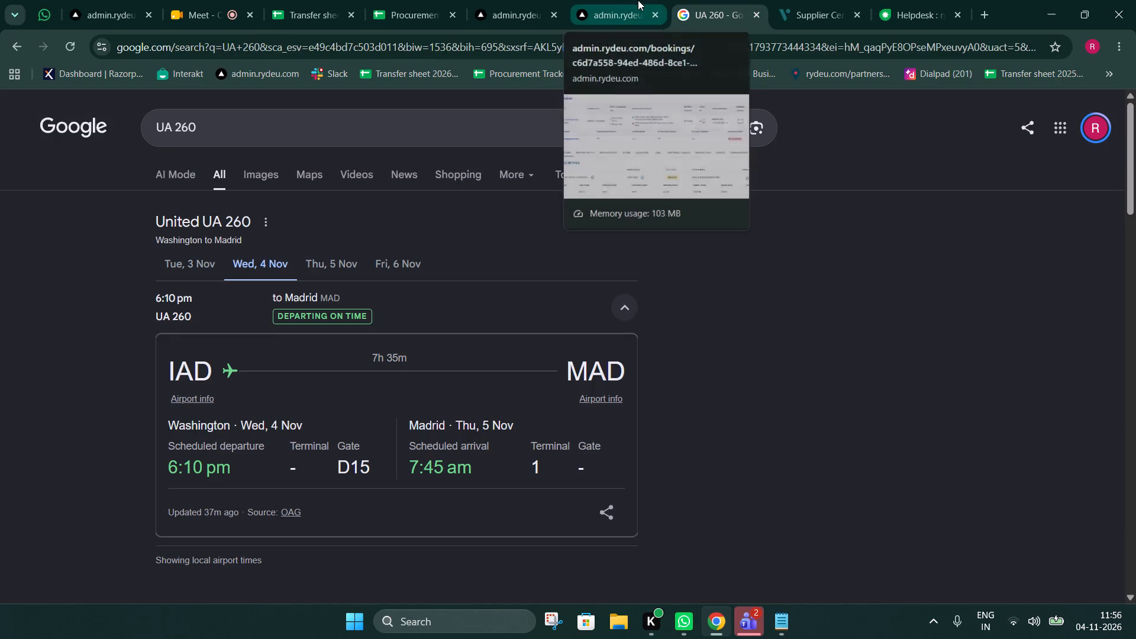
pyautogui.click(638, 0)
pyautogui.click(753, 0)
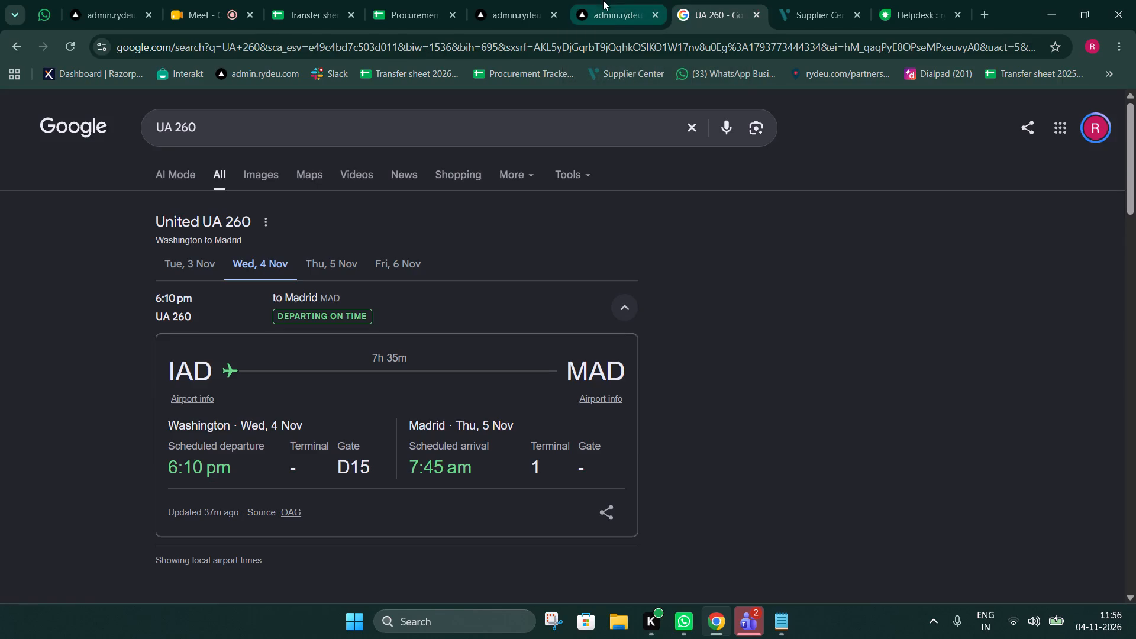
pyautogui.click(627, 0)
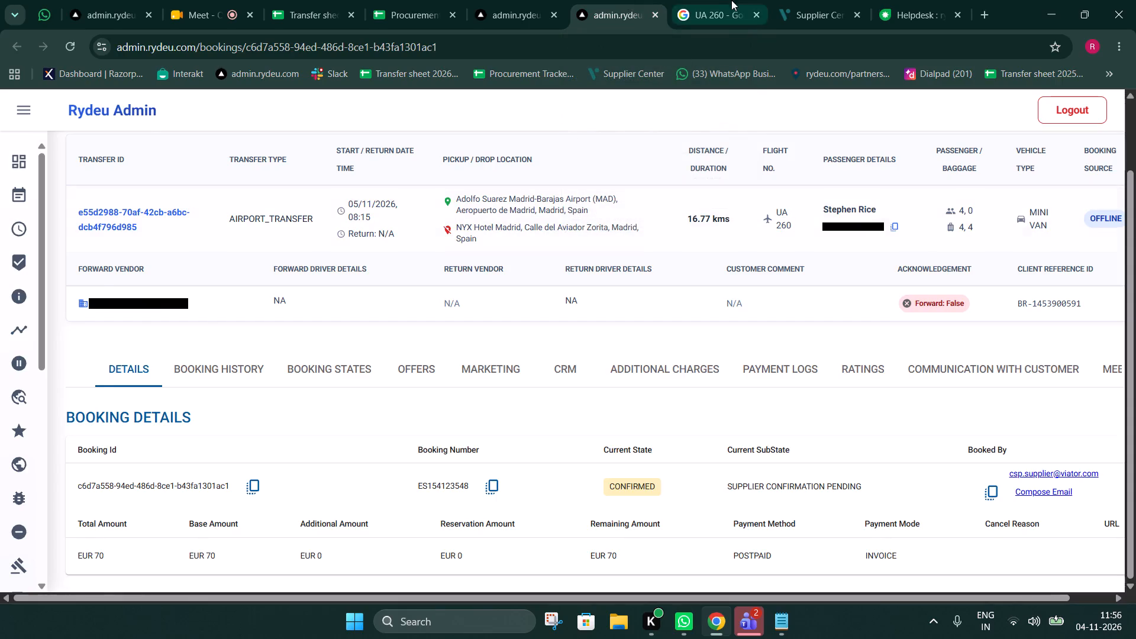
pyautogui.click(798, 0)
pyautogui.click(121, 434)
pyautogui.scroll(2, 343, 330)
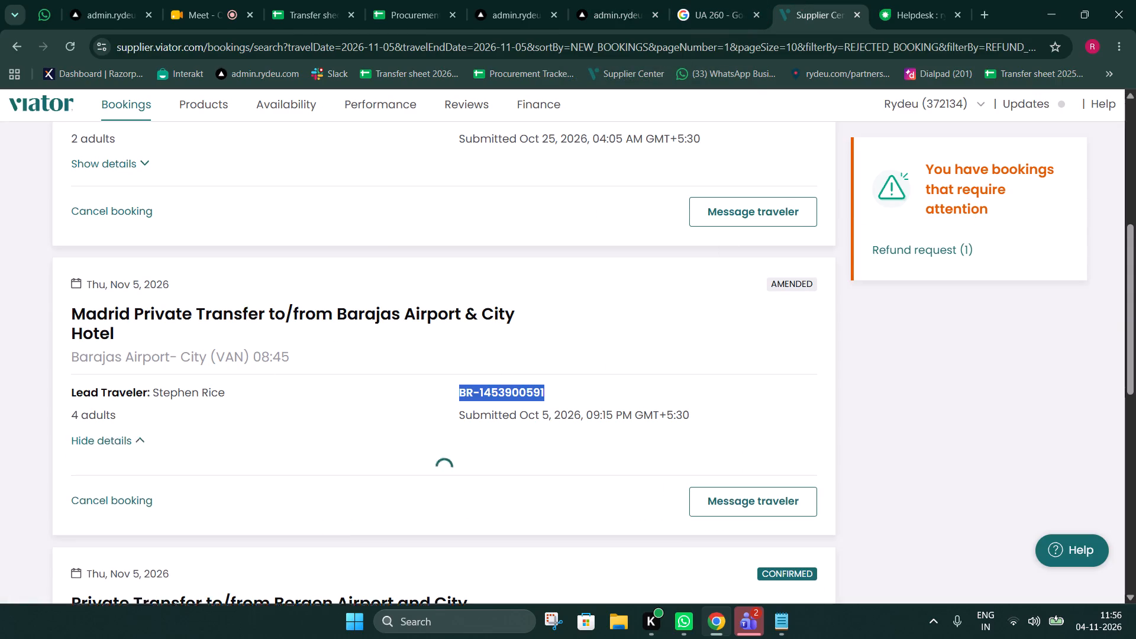
pyautogui.scroll(2, 343, 330)
pyautogui.scroll(-4, 344, 328)
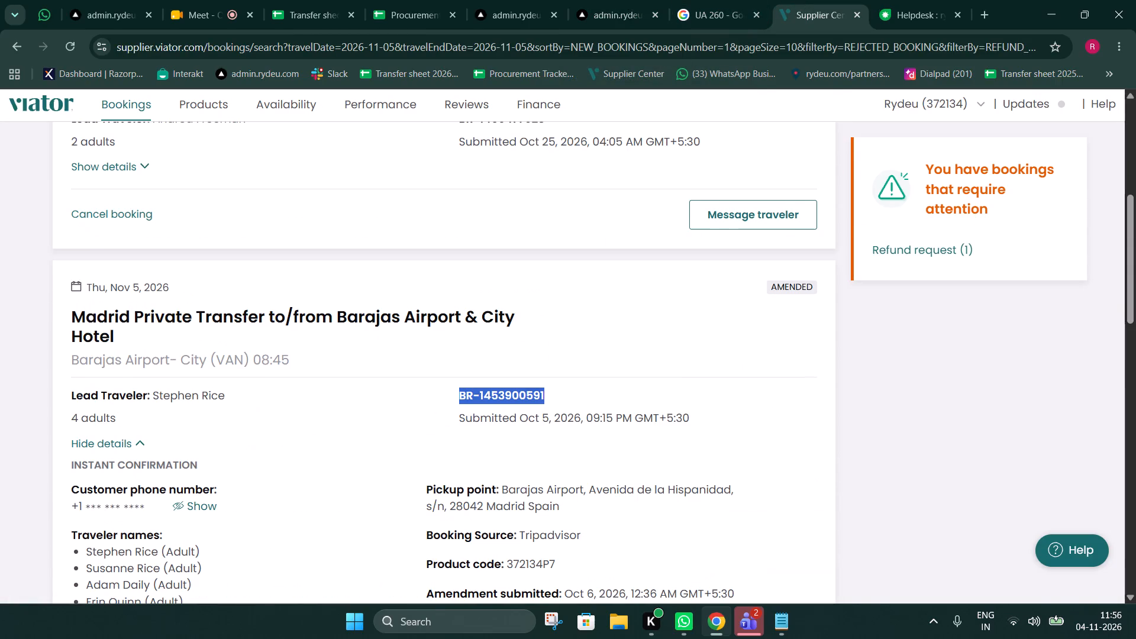
# Reveal the customer phone number on the Madrid 08:45 van booking and review its arrival flight, arrival time and drop-off location.
pyautogui.click(201, 504)
pyautogui.click(344, 441)
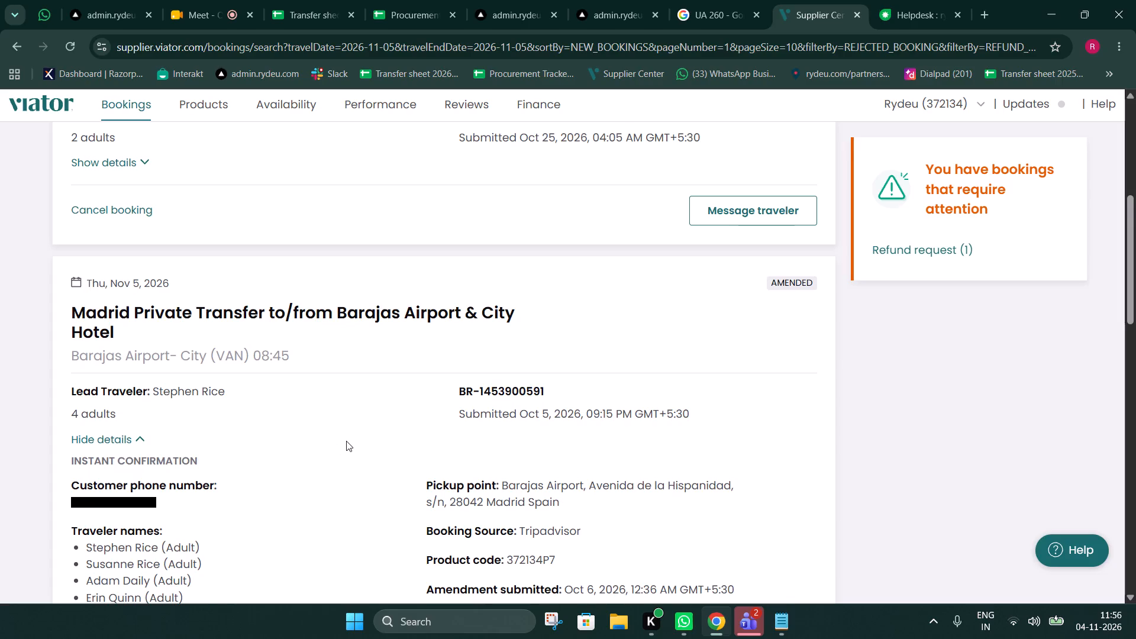
pyautogui.scroll(-5, 357, 401)
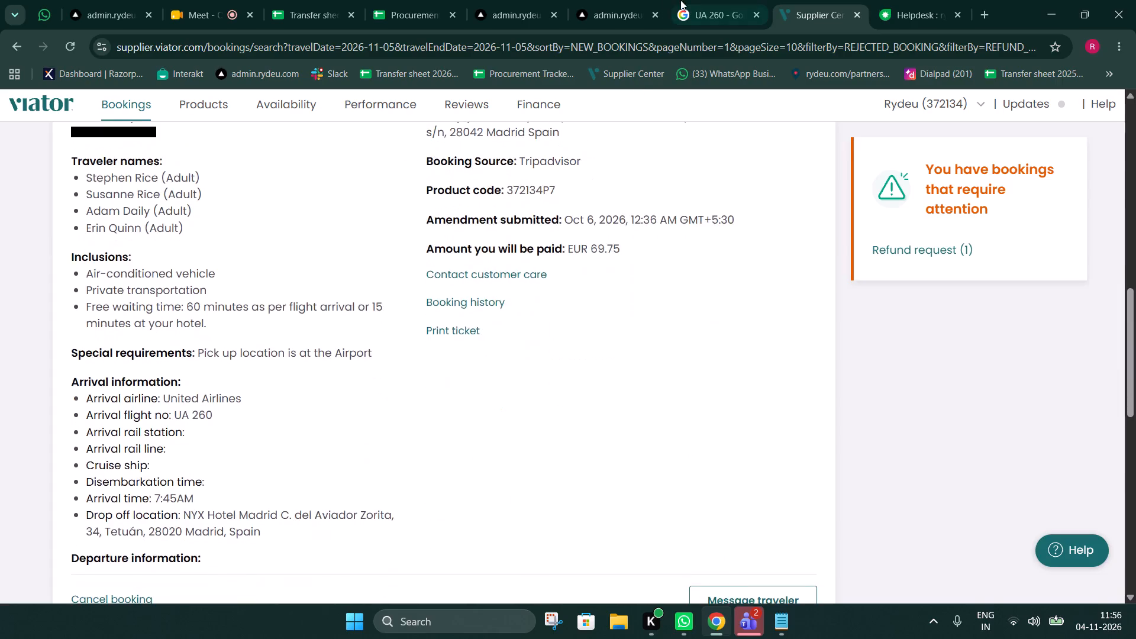
pyautogui.click(642, 0)
pyautogui.click(814, 0)
pyautogui.scroll(-1, 612, 309)
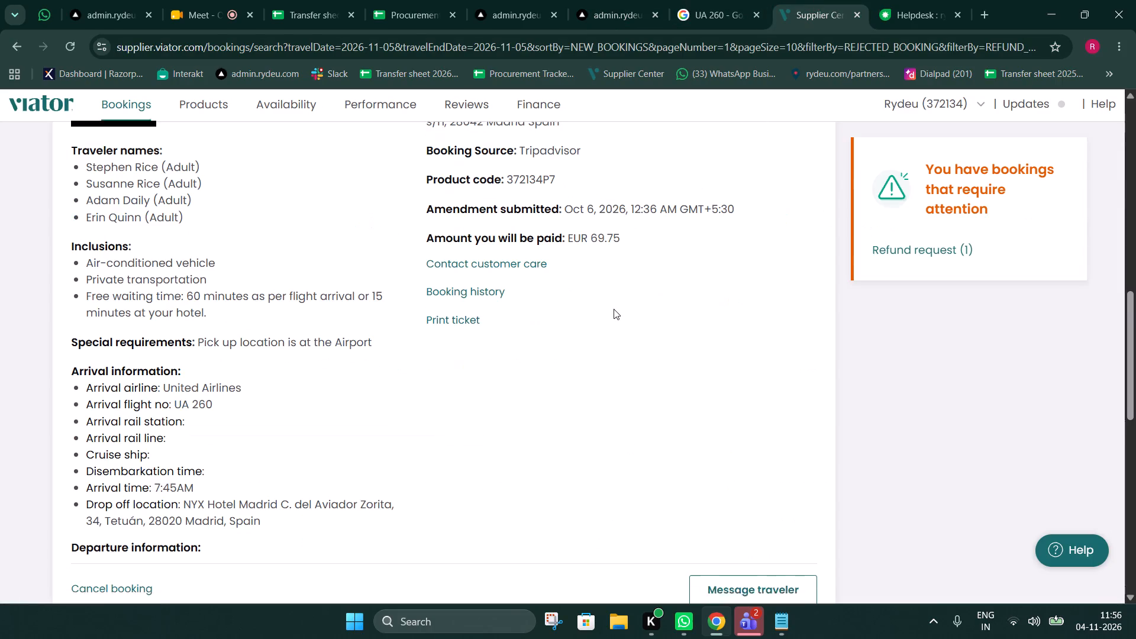
# Open the Madrid booking's traveler conversation and the admin booking's CRM section, and read the messages already sent to the traveler.
pyautogui.click(731, 525)
pyautogui.click(625, 0)
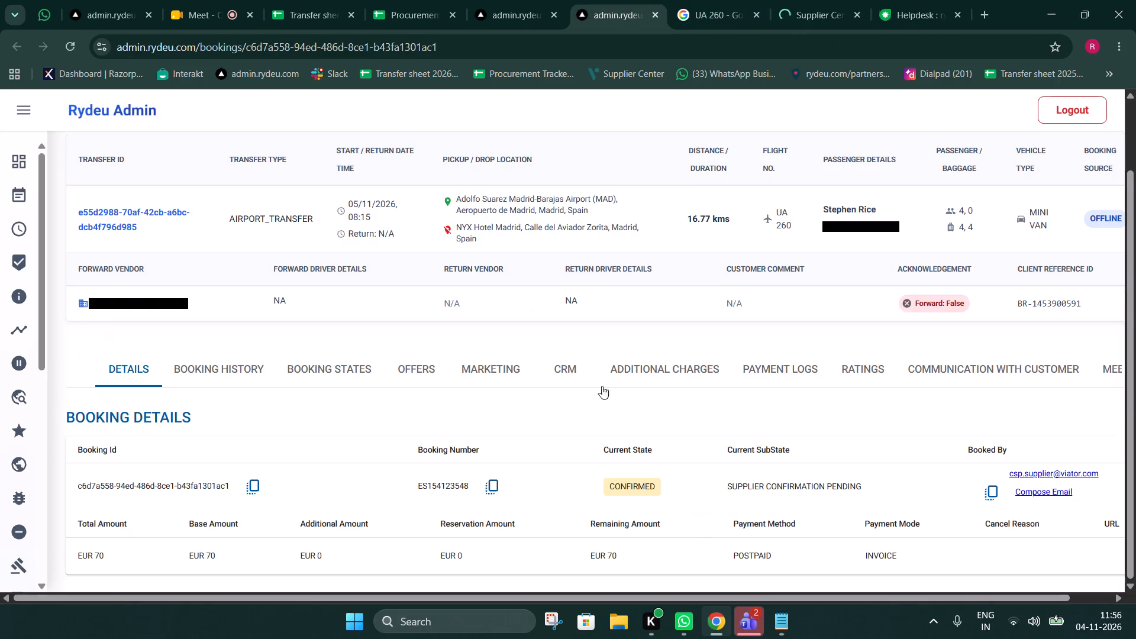
pyautogui.click(580, 368)
pyautogui.click(802, 0)
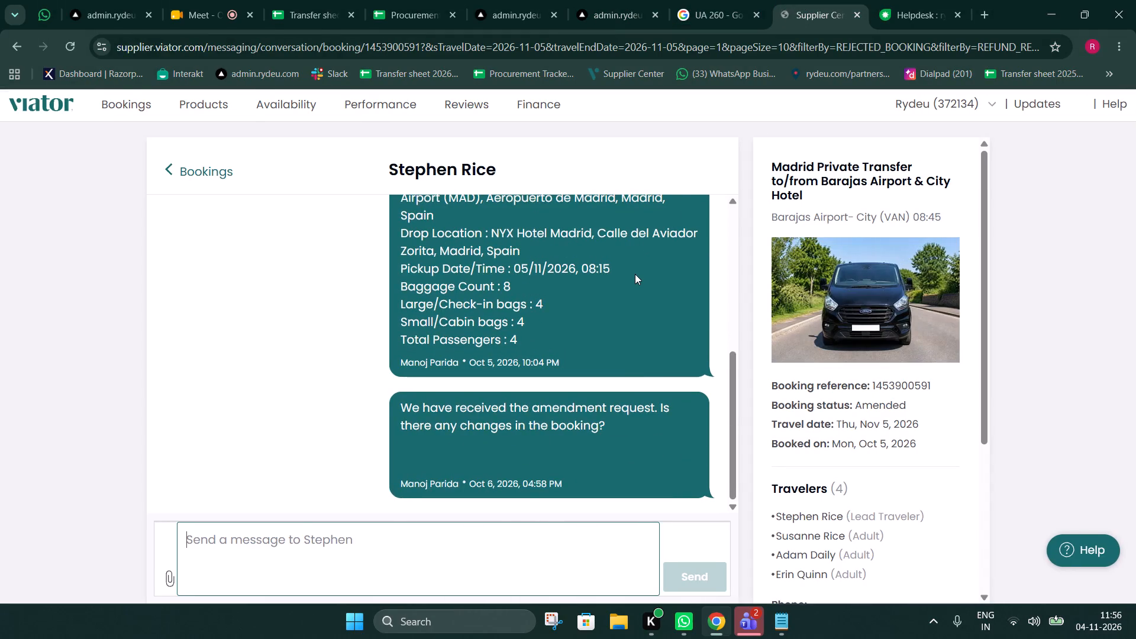
pyautogui.scroll(3, 637, 292)
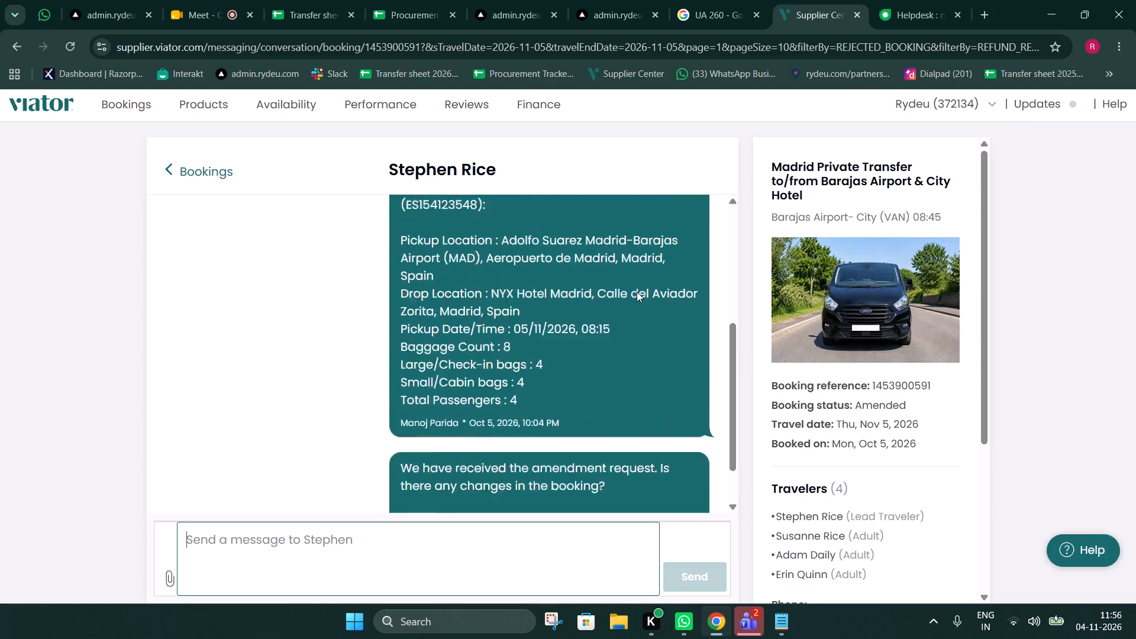
pyautogui.scroll(-8, 635, 296)
# In the admin booking's CRM section, select the Quote Check text from its first line through the booking number line.
pyautogui.click(630, 0)
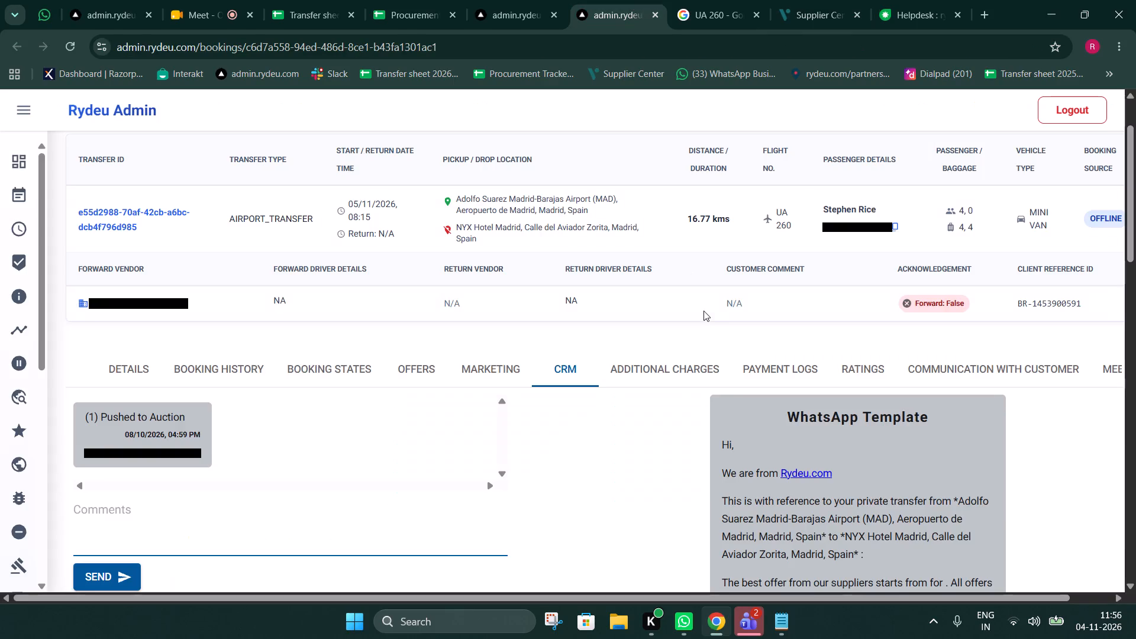
pyautogui.scroll(-8, 703, 312)
pyautogui.scroll(-9, 761, 334)
pyautogui.moveTo(721, 212); pyautogui.dragTo(799, 327)
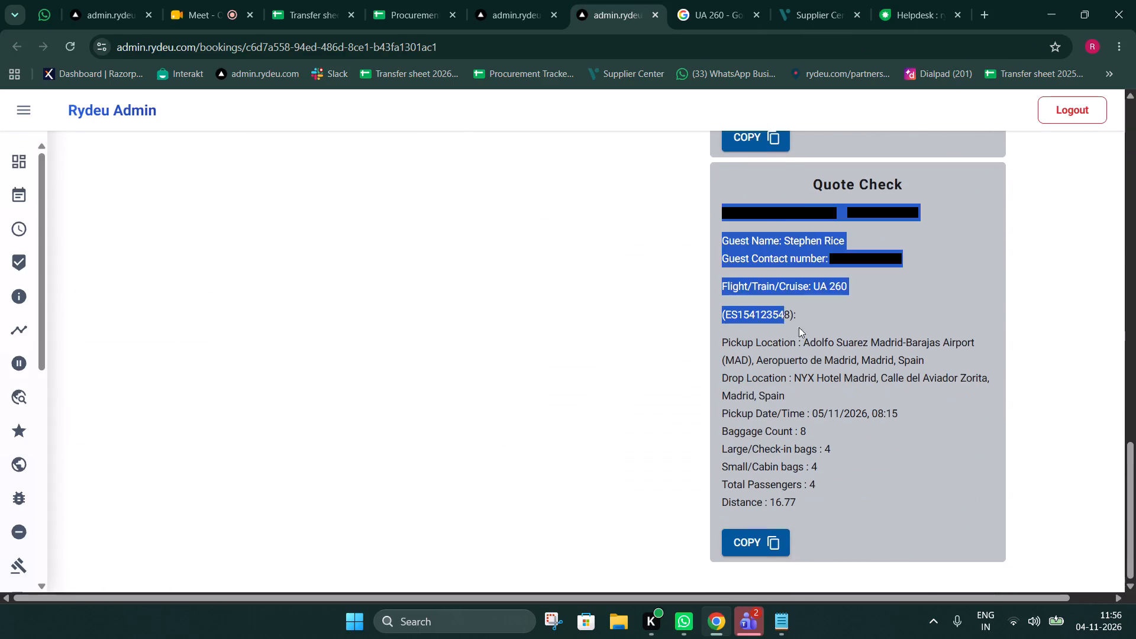
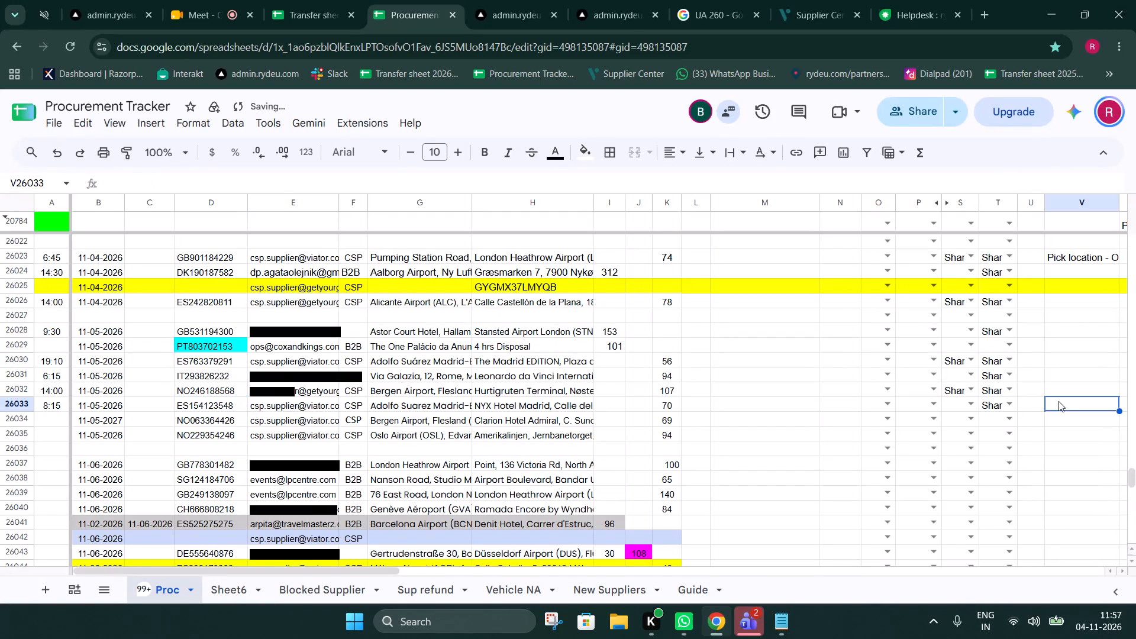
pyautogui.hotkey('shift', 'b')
pyautogui.hotkey('shift', 'BackSpace')
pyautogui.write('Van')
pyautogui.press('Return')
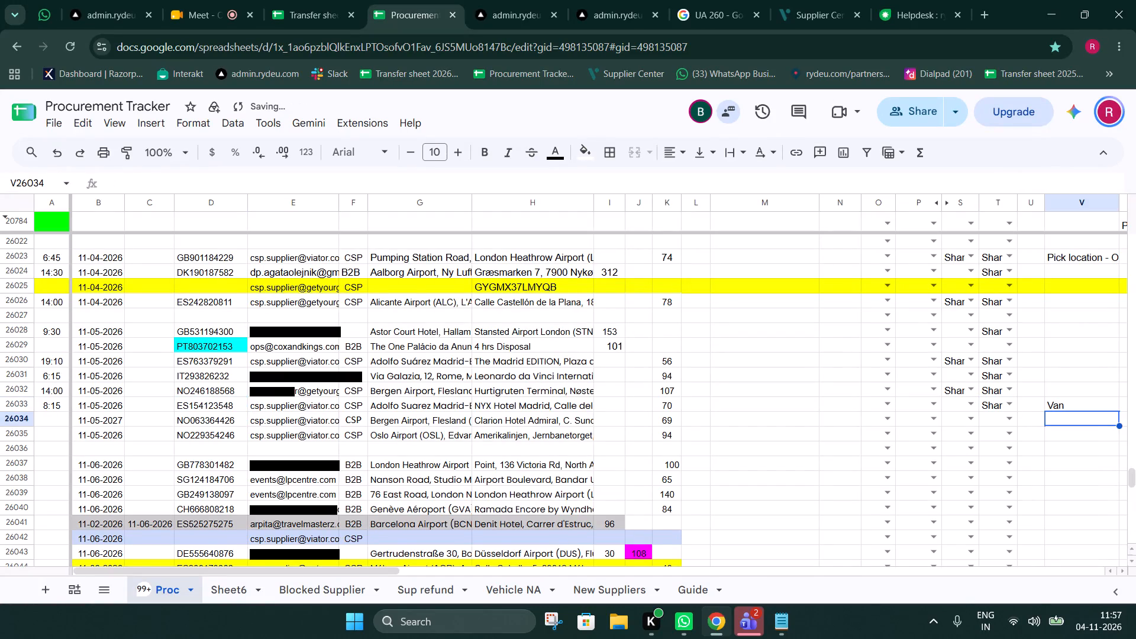
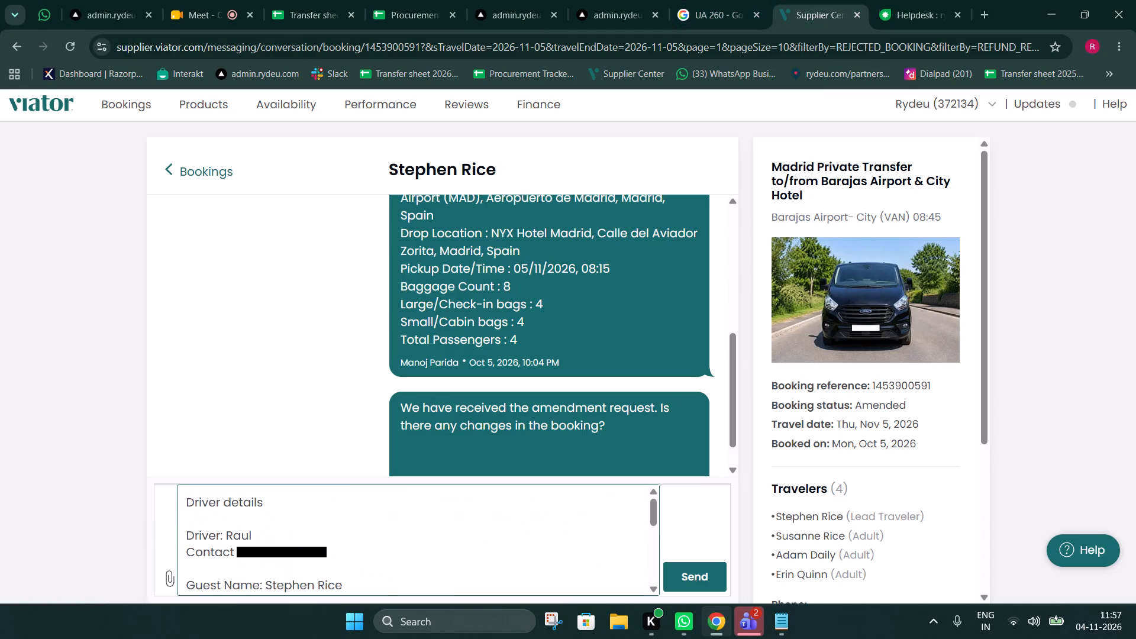
pyautogui.click(689, 579)
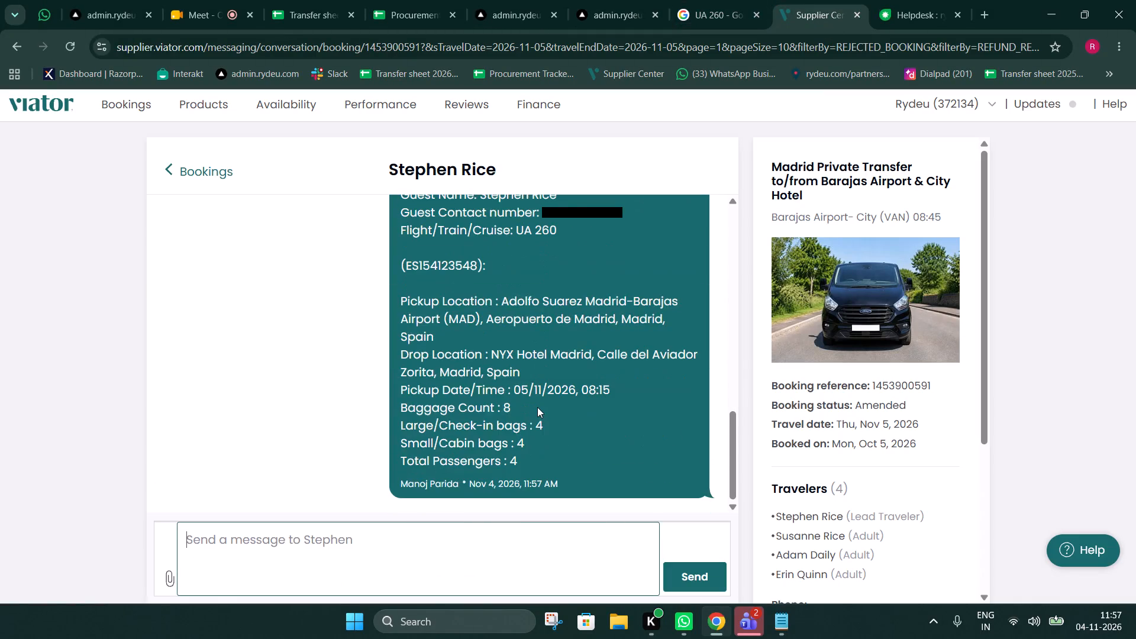
pyautogui.scroll(3, 537, 407)
pyautogui.scroll(-6, 552, 376)
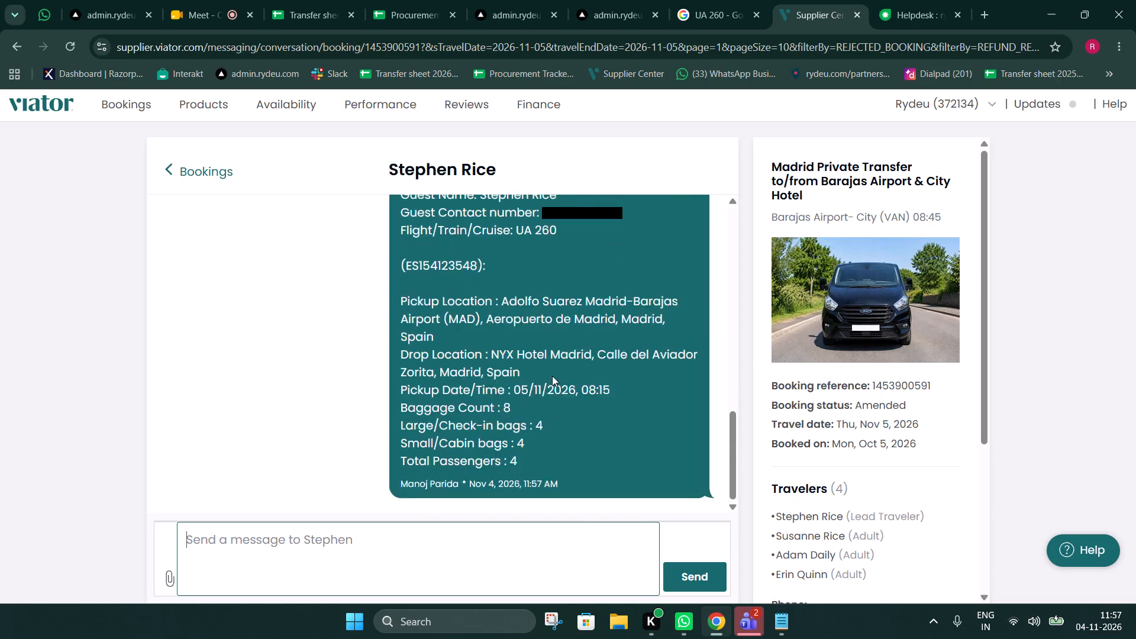
pyautogui.scroll(2, 548, 372)
pyautogui.scroll(-5, 548, 372)
pyautogui.click(179, 167)
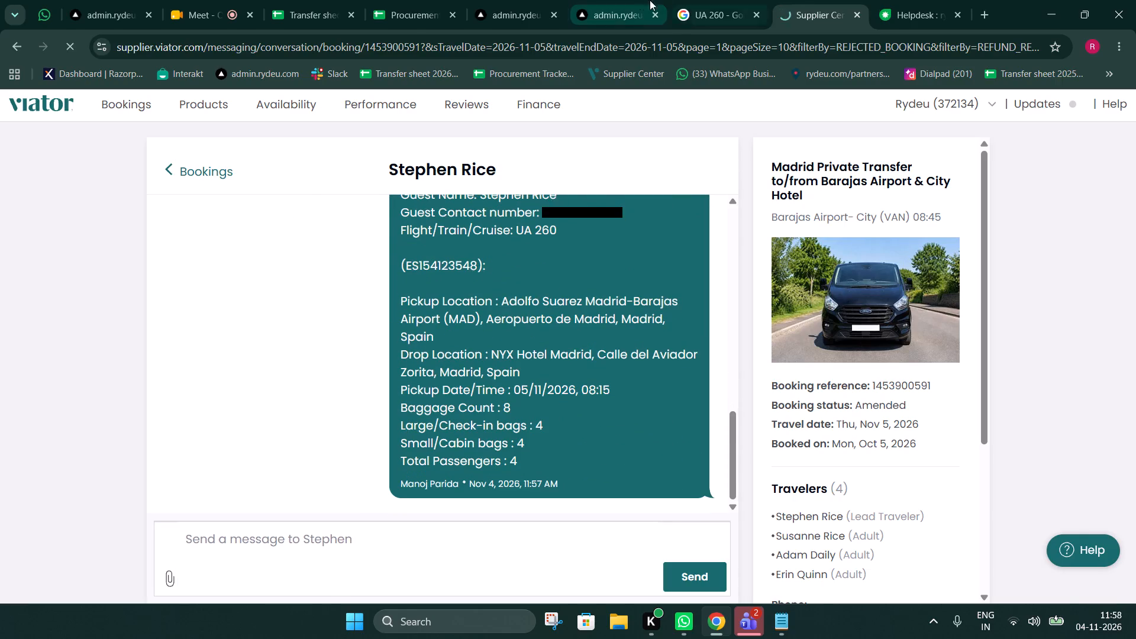
pyautogui.click(637, 0)
pyautogui.click(655, 14)
pyautogui.click(404, 0)
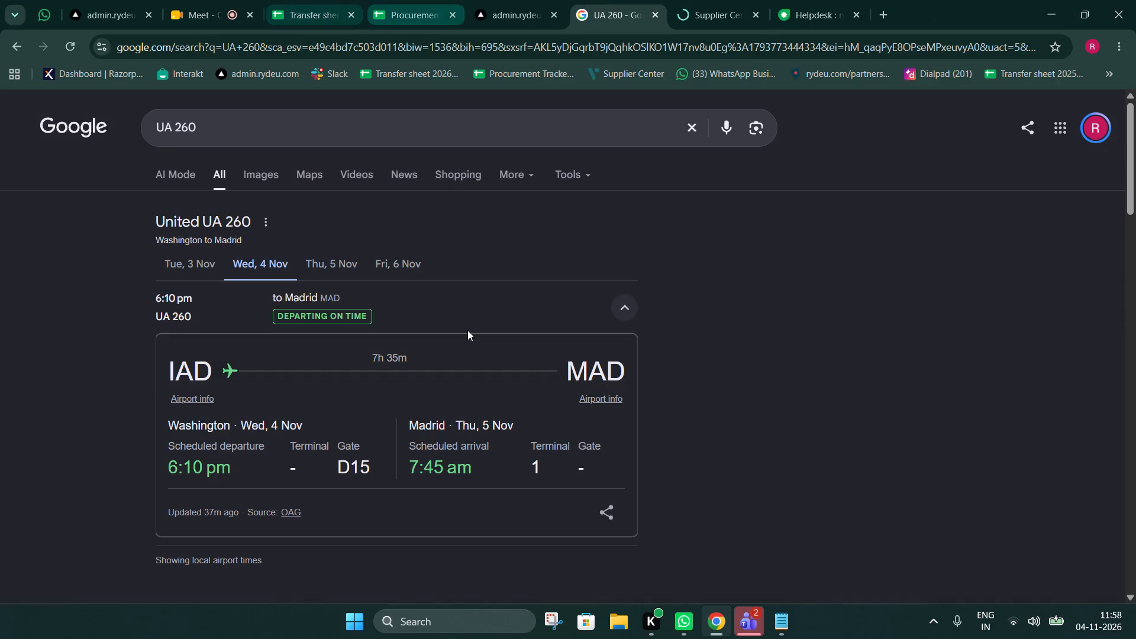
pyautogui.click(970, 402)
pyautogui.click(968, 411)
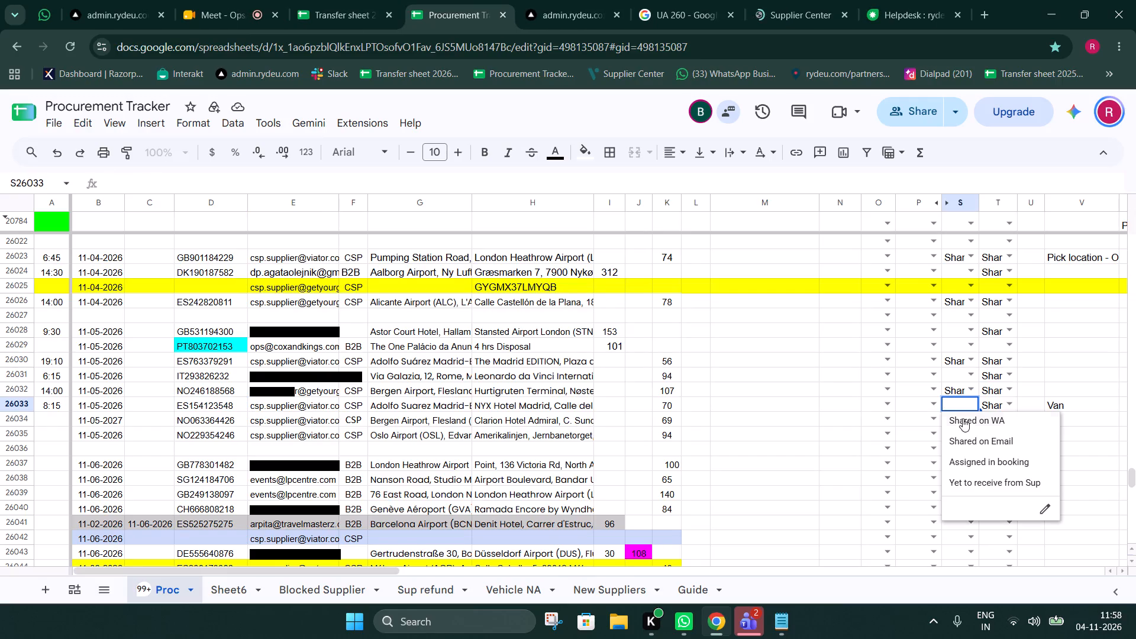
pyautogui.click(962, 419)
pyautogui.click(237, 418)
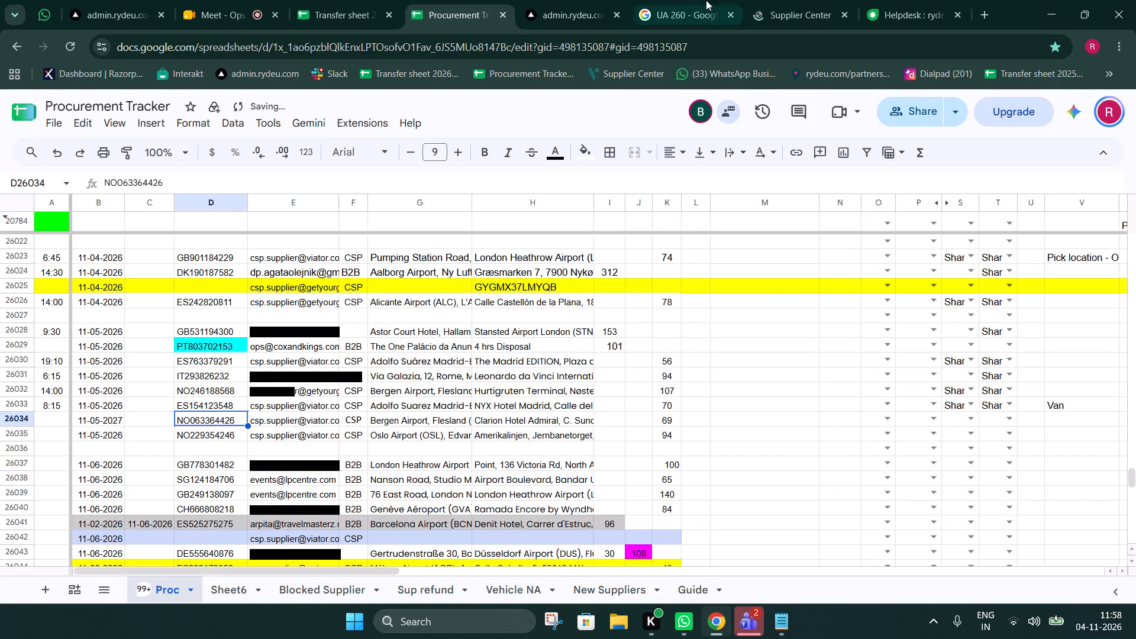
pyautogui.click(776, 0)
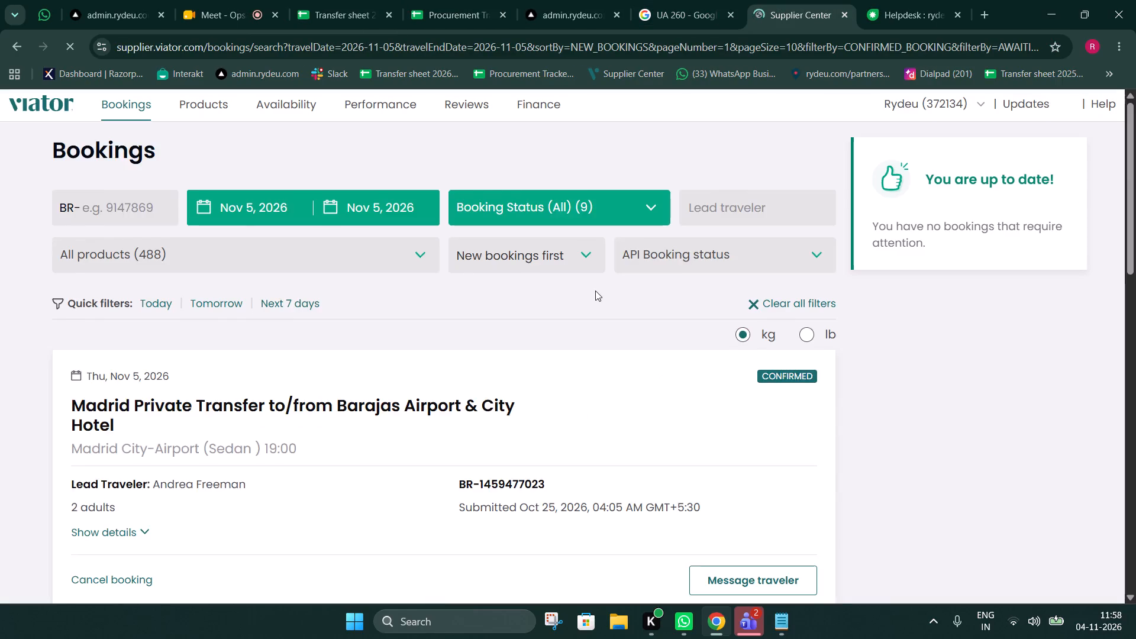
pyautogui.scroll(-9, 595, 291)
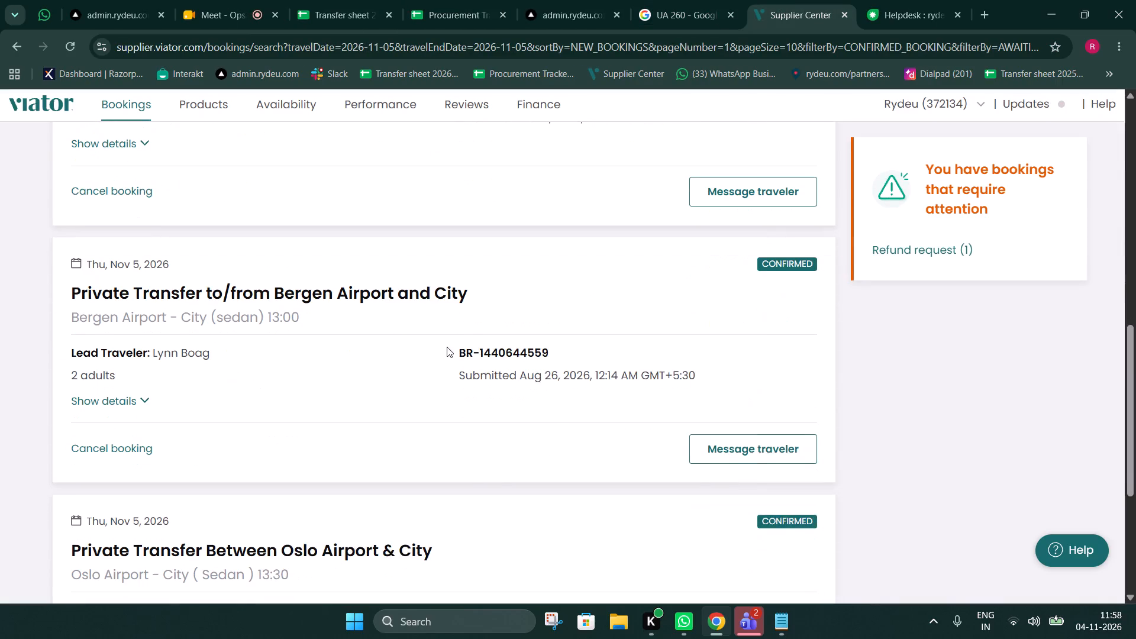
pyautogui.moveTo(453, 346); pyautogui.dragTo(581, 349)
pyautogui.hotkey('ctrl', 'c')
pyautogui.scroll(4, 575, 350)
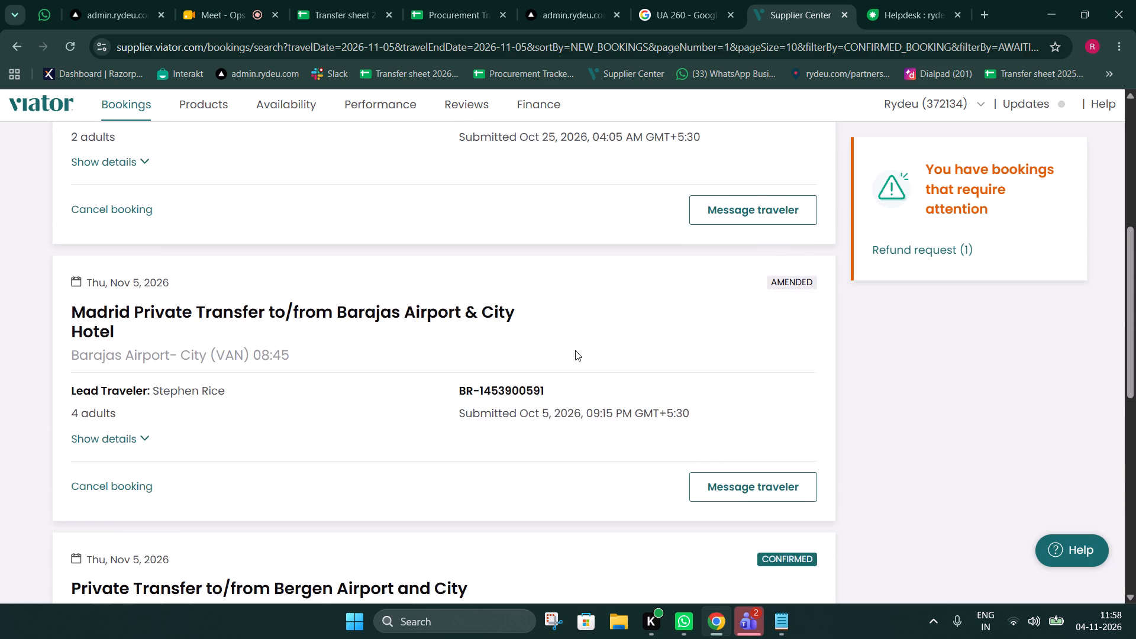
pyautogui.scroll(3, 575, 350)
pyautogui.scroll(-4, 575, 350)
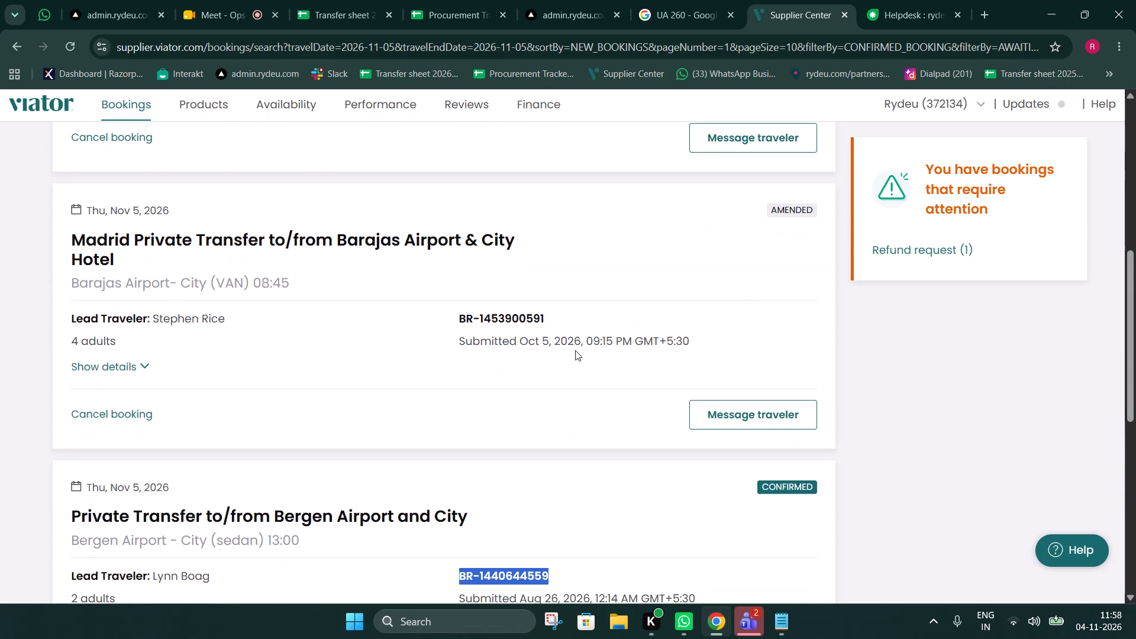
pyautogui.click(673, 0)
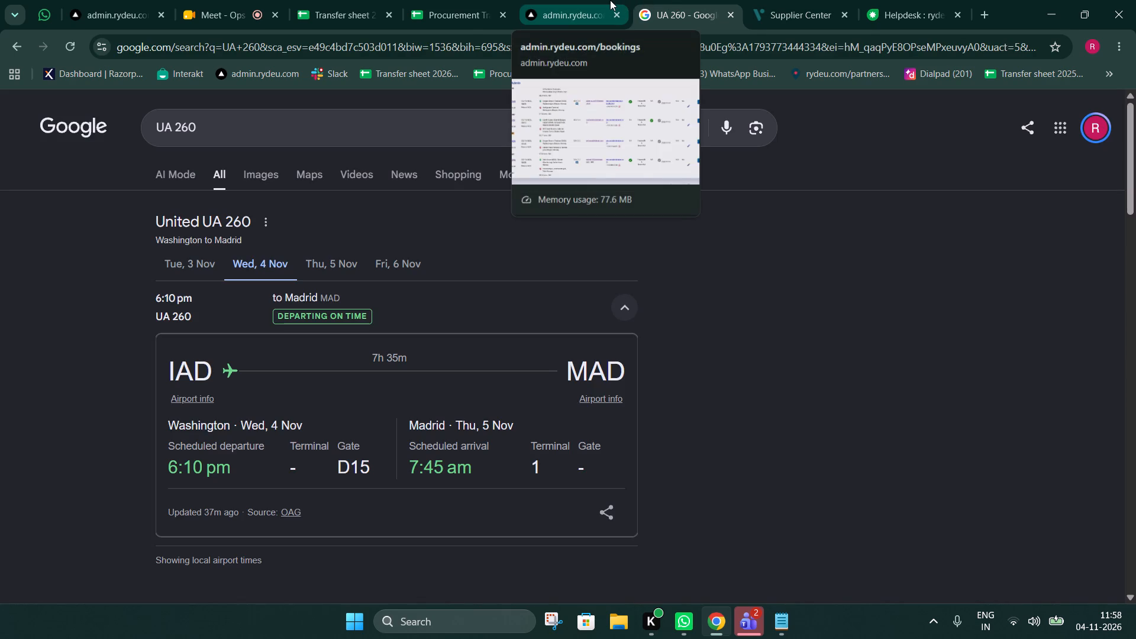
pyautogui.click(610, 0)
pyautogui.hotkey('ctrl', 'f')
pyautogui.hotkey('ctrl', 'v')
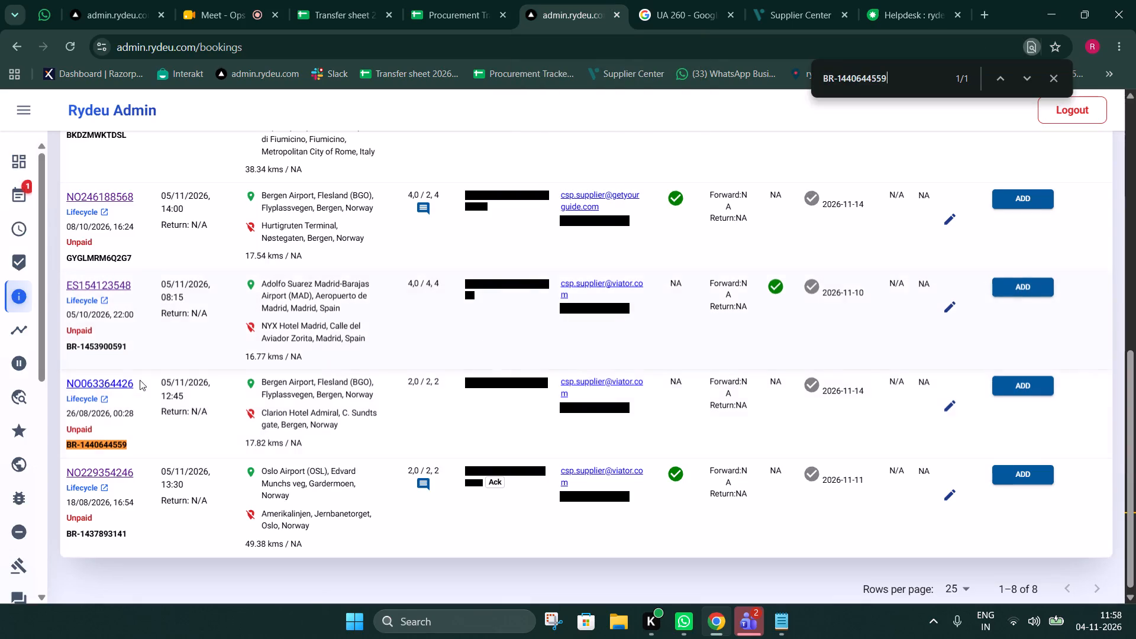
pyautogui.rightClick(109, 380)
pyautogui.click(132, 392)
pyautogui.click(631, 0)
pyautogui.click(819, 0)
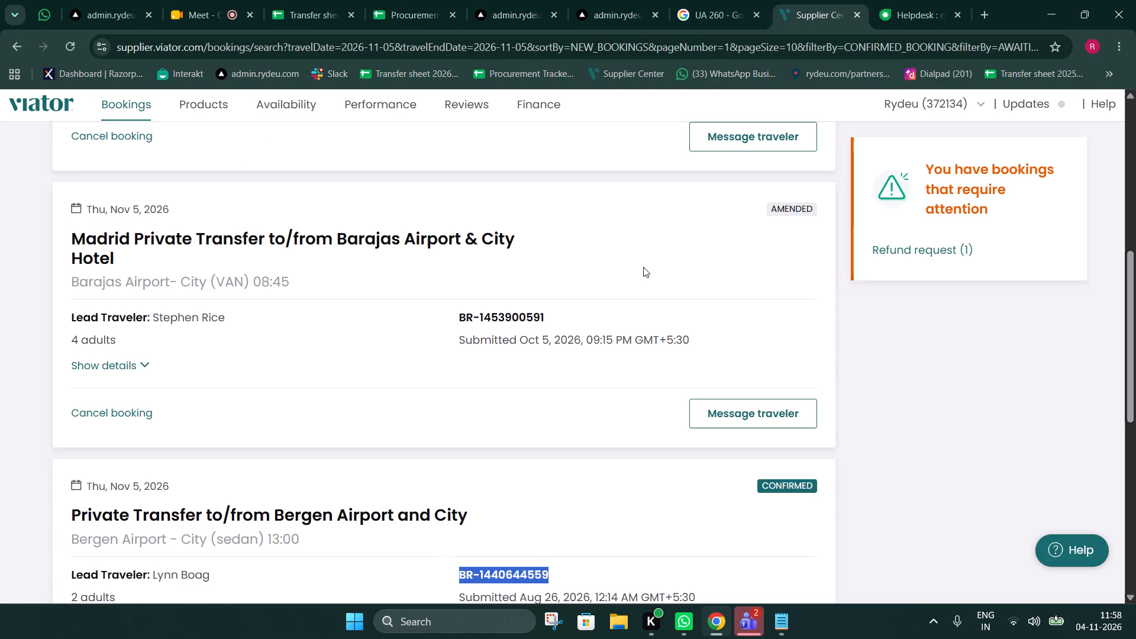
pyautogui.scroll(-3, 492, 335)
pyautogui.scroll(-1, 282, 368)
pyautogui.click(285, 339)
pyautogui.click(141, 326)
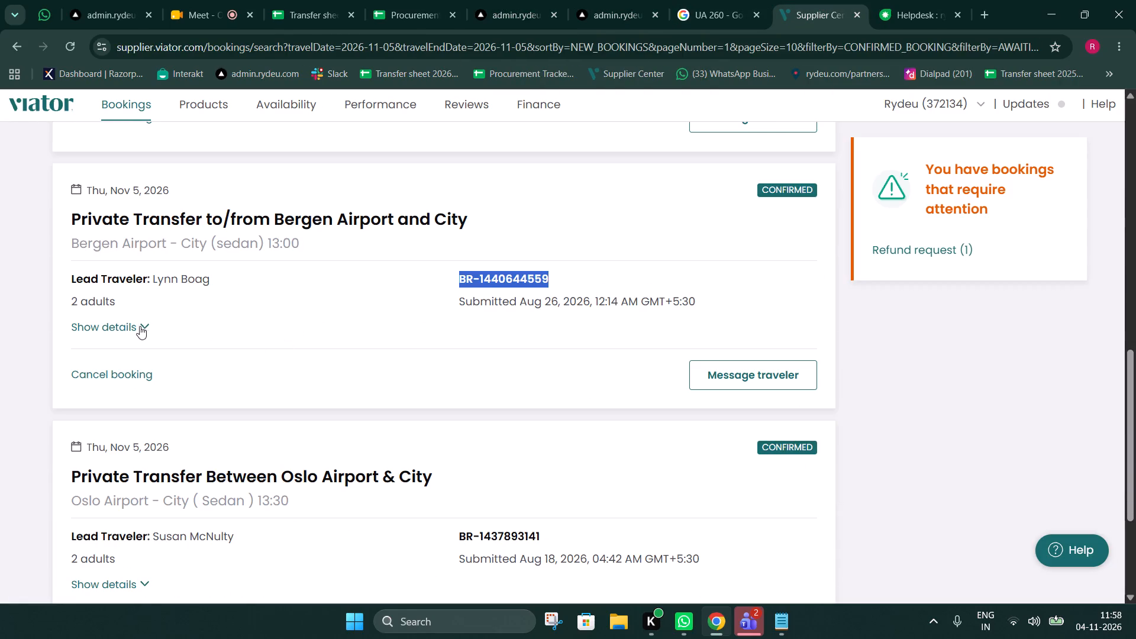
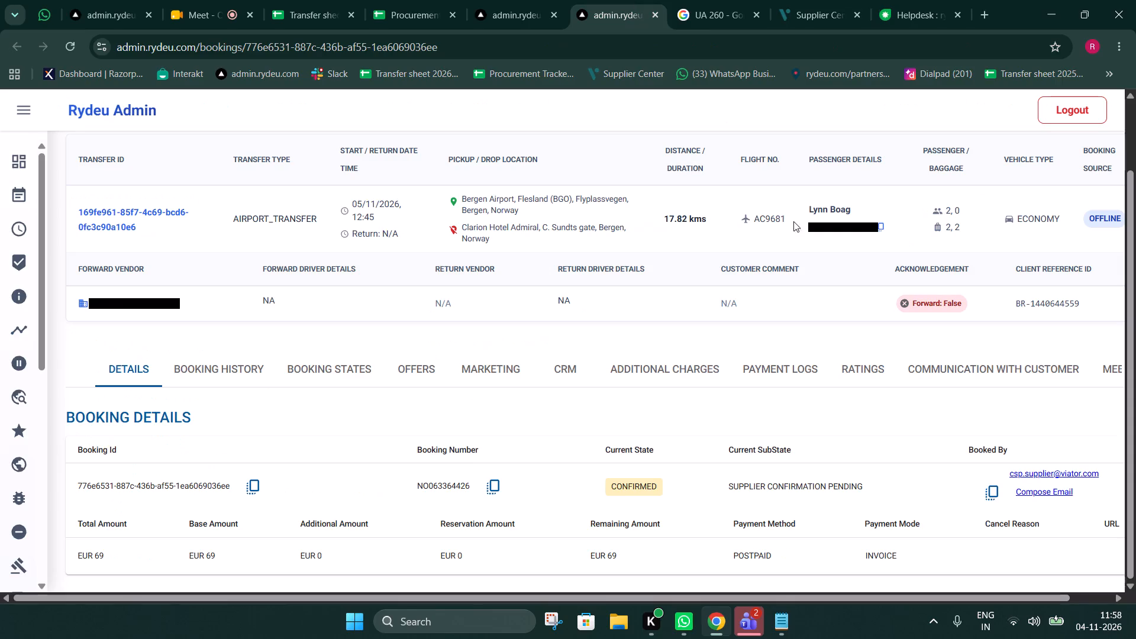
# Copy flight number AC9681 from the Bergen Airport transfer booking and search Google for it.
pyautogui.doubleClick(760, 214)
pyautogui.hotkey('ctrl', 'c')
pyautogui.click(723, 0)
pyautogui.click(698, 124)
pyautogui.hotkey('ctrl', 'v')
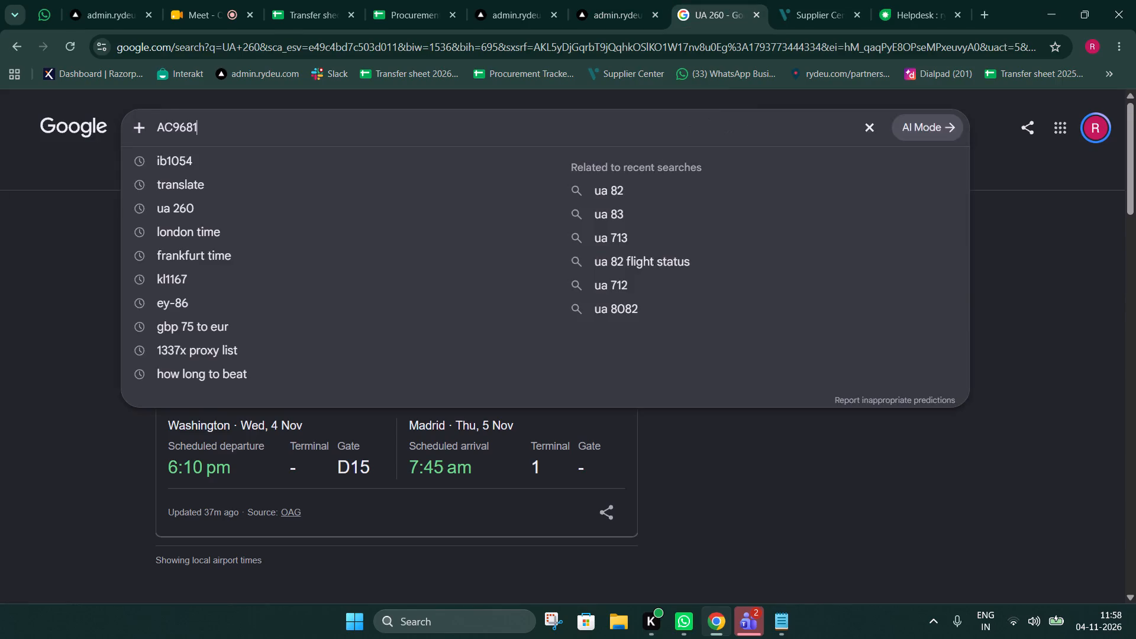
pyautogui.hotkey('ctrl', 'Return')
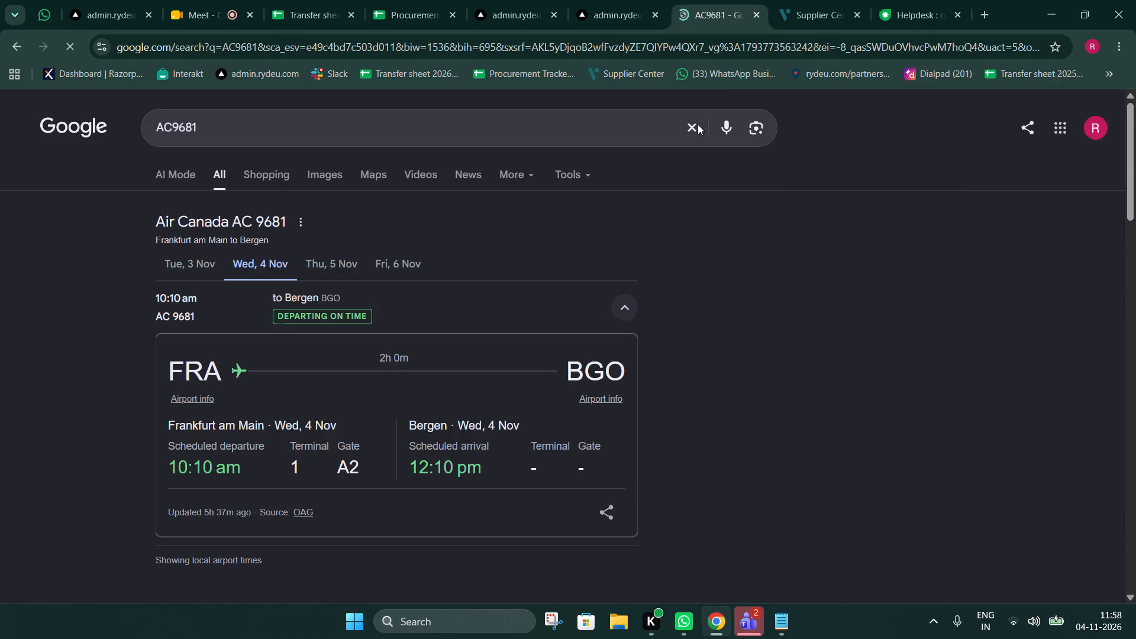
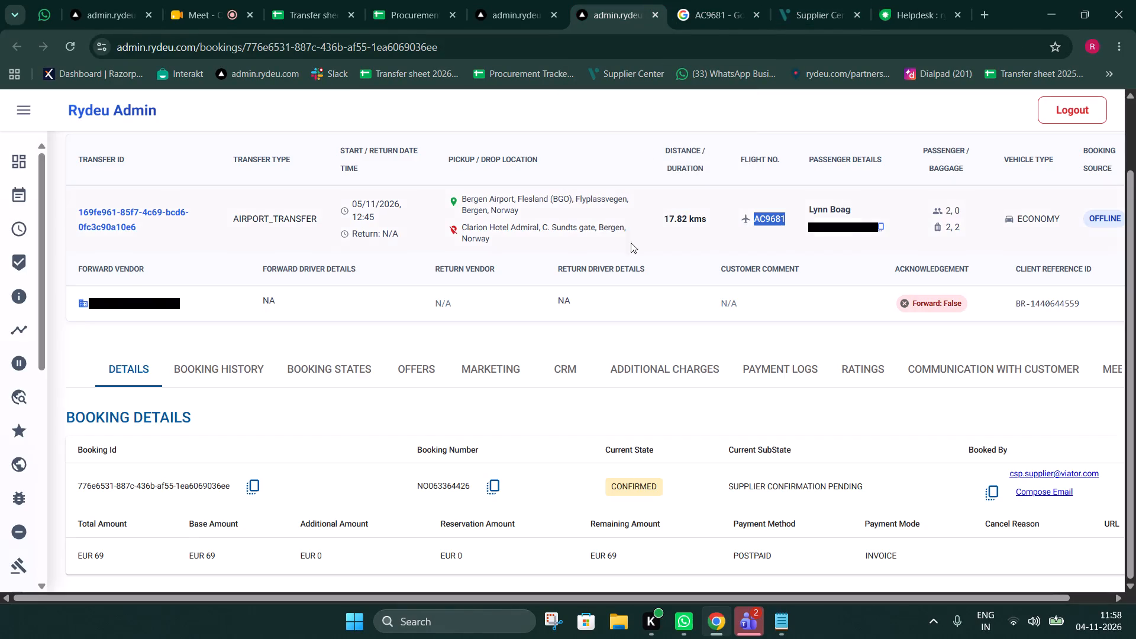
pyautogui.click(646, 263)
pyautogui.click(680, 0)
pyautogui.click(631, 0)
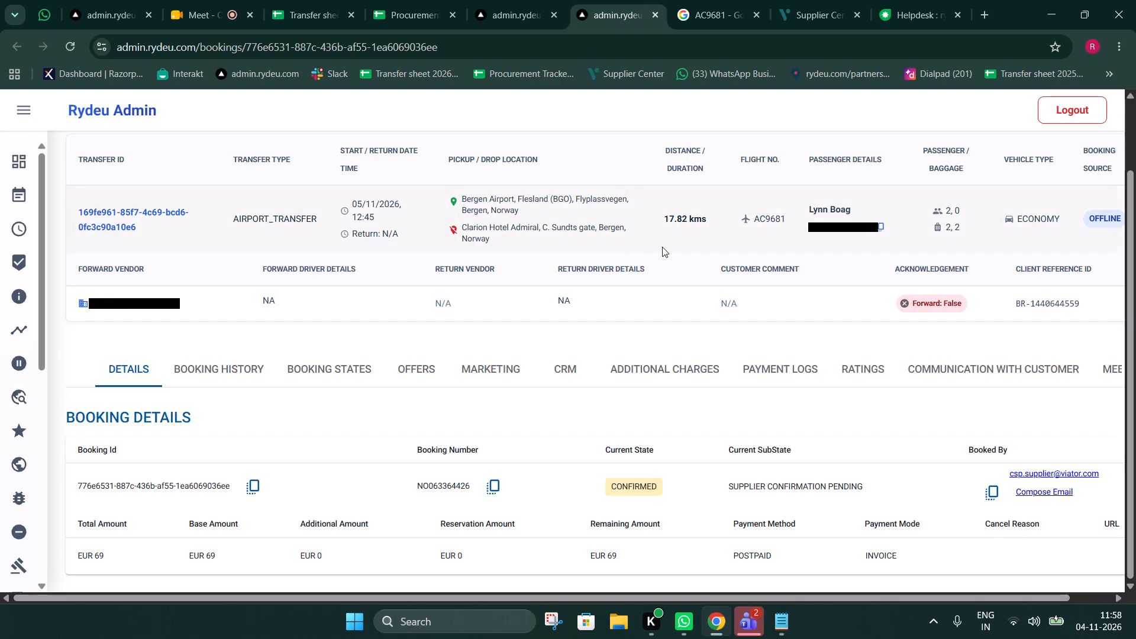
pyautogui.click(798, 0)
pyautogui.scroll(2, 499, 351)
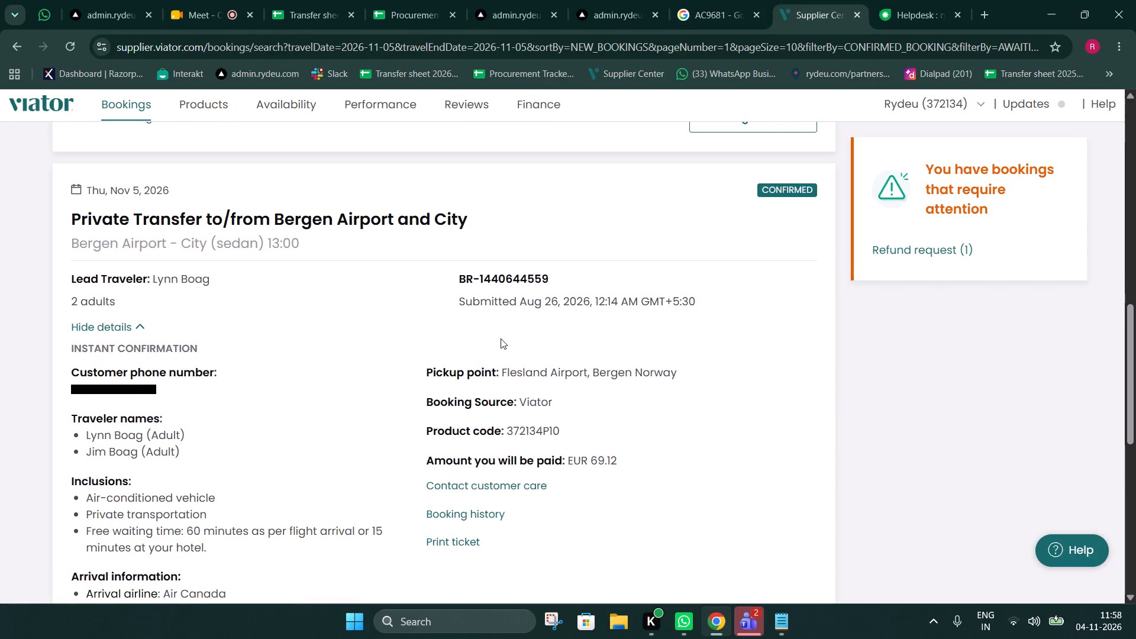
pyautogui.scroll(-2, 500, 327)
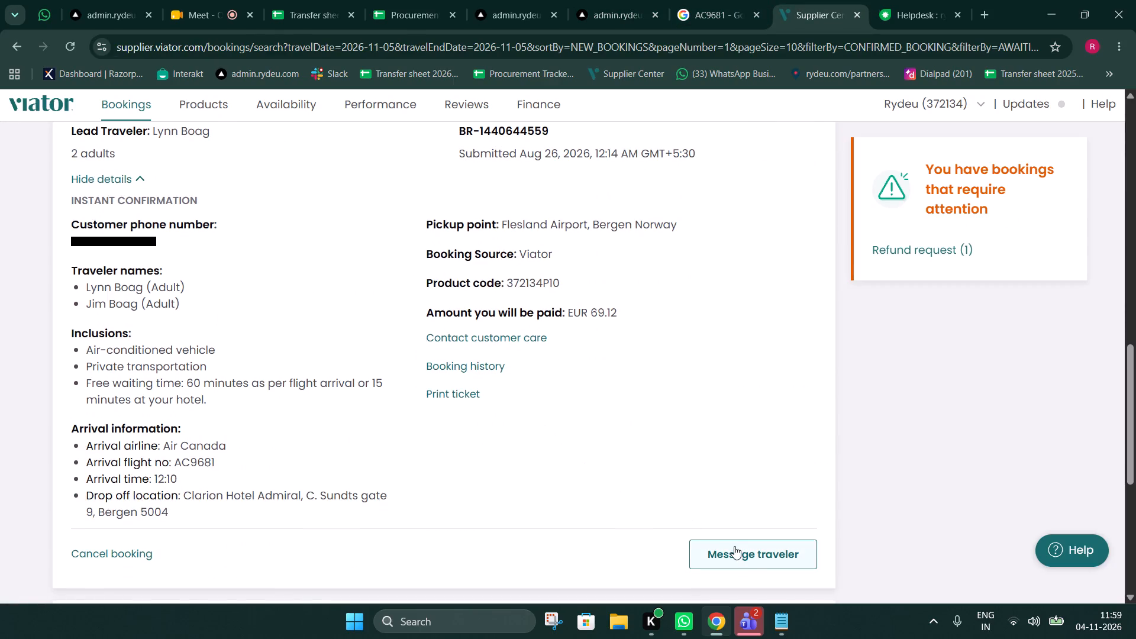
pyautogui.click(734, 546)
pyautogui.click(633, 0)
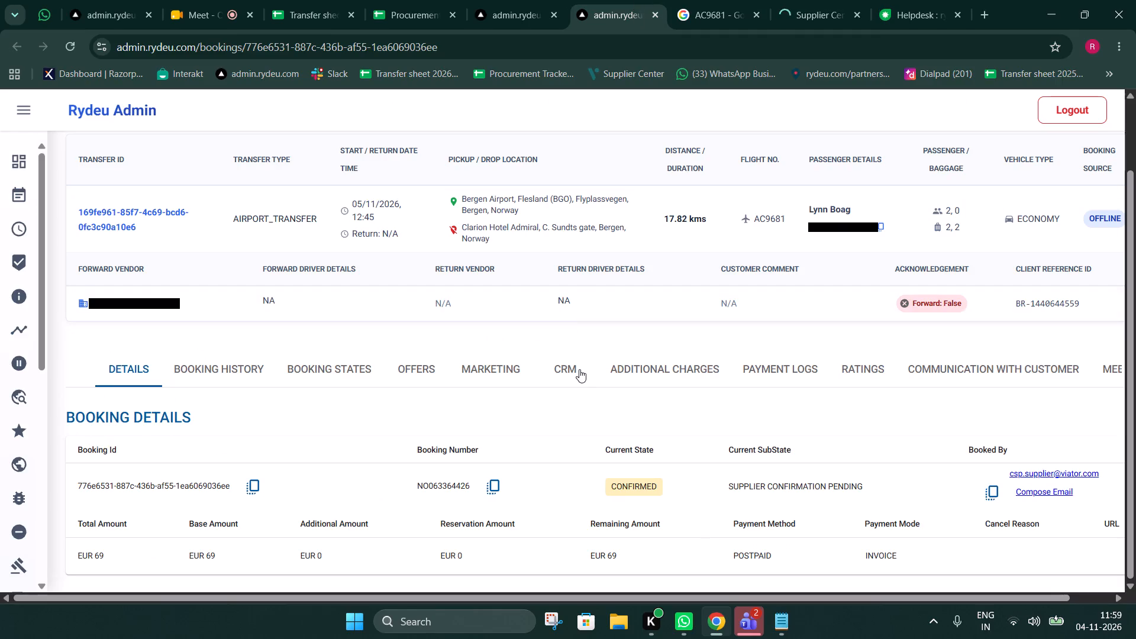
pyautogui.click(579, 369)
pyautogui.scroll(-8, 579, 369)
pyautogui.click(795, 0)
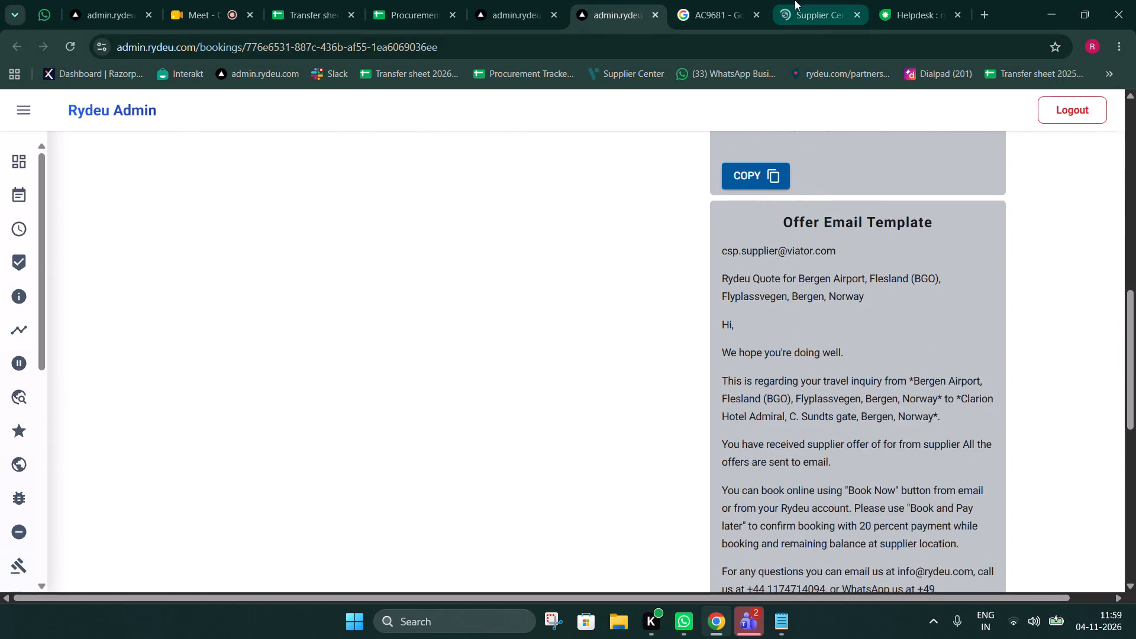
pyautogui.click(632, 0)
pyautogui.click(825, 0)
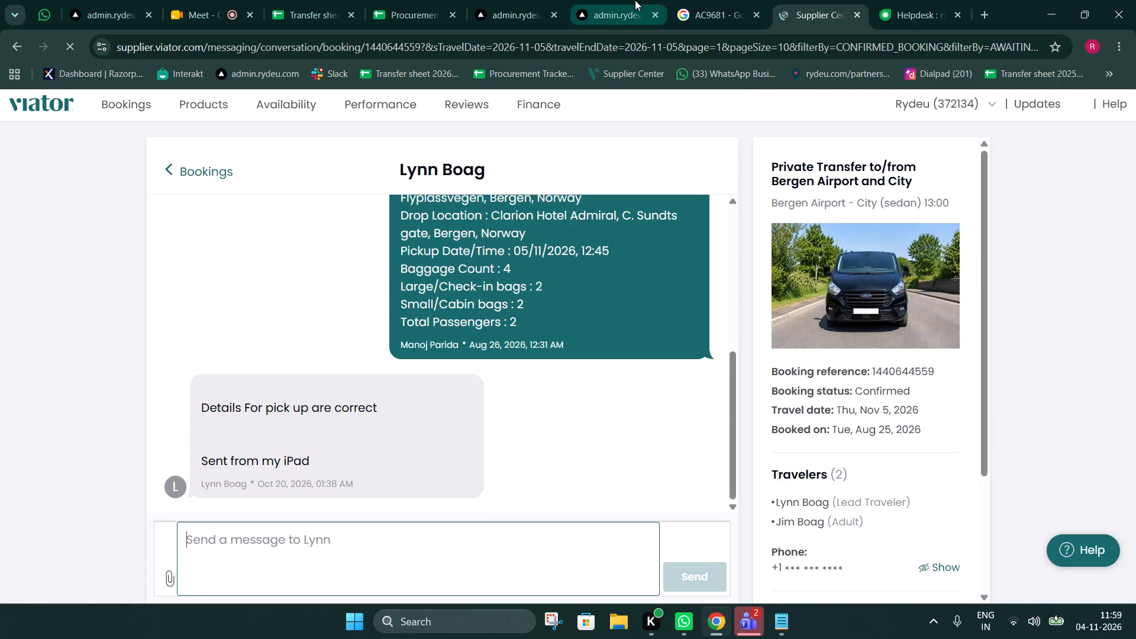
pyautogui.click(635, 0)
pyautogui.scroll(-16, 766, 357)
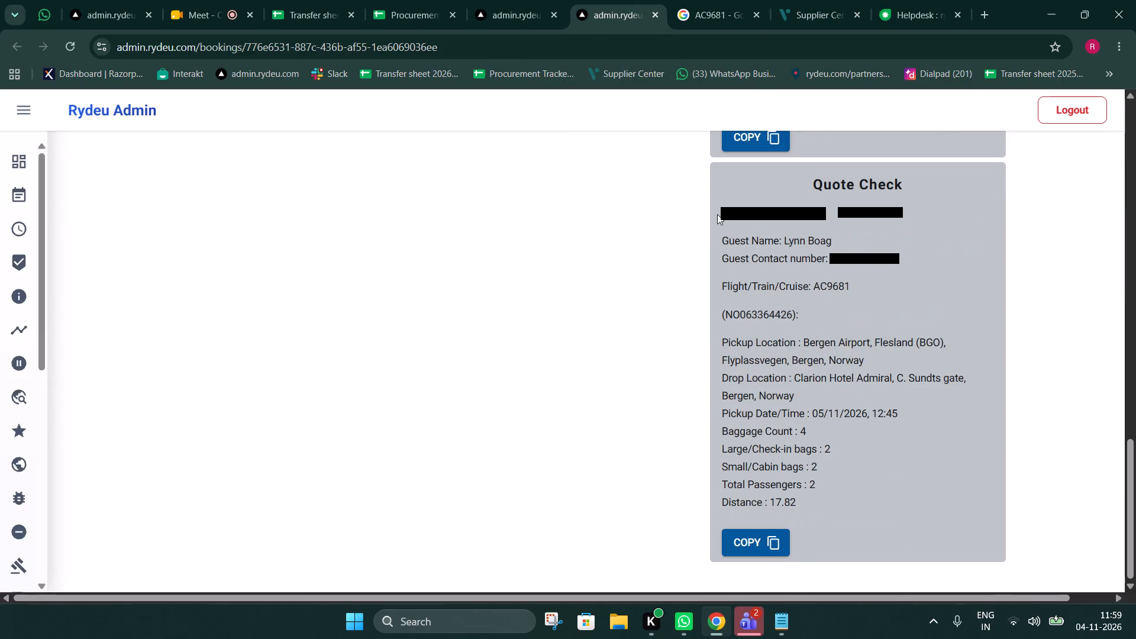
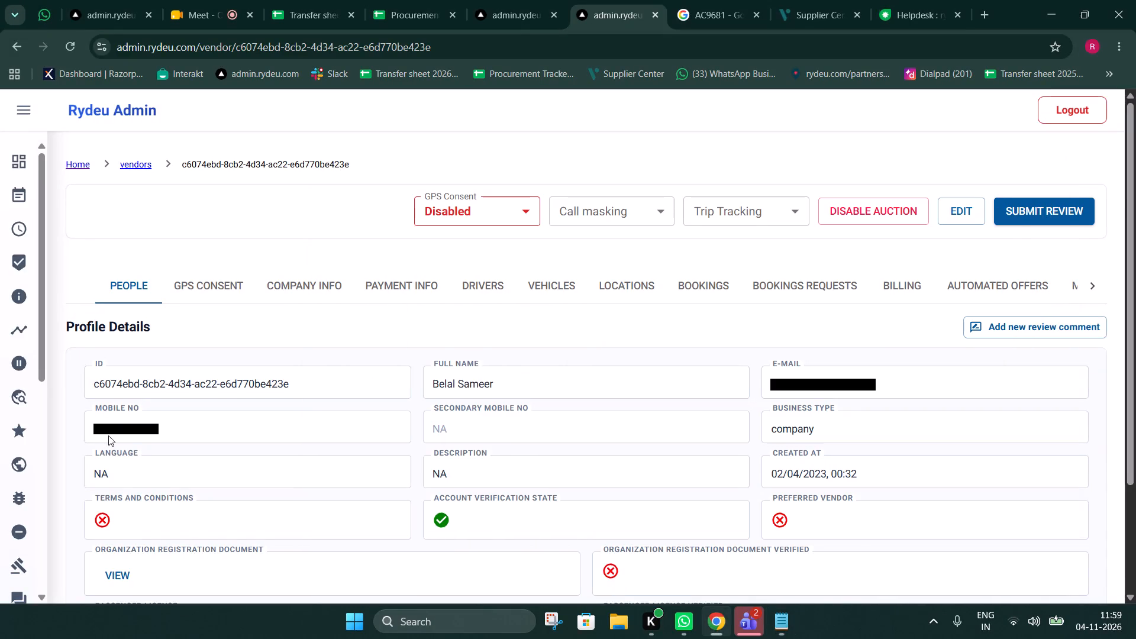
# Copy the vendor's mobile number from the profile details and paste it over the driver's contact number in the Notepad driver details message.
pyautogui.doubleClick(111, 431)
pyautogui.hotkey('ctrl', 'c')
pyautogui.click(788, 615)
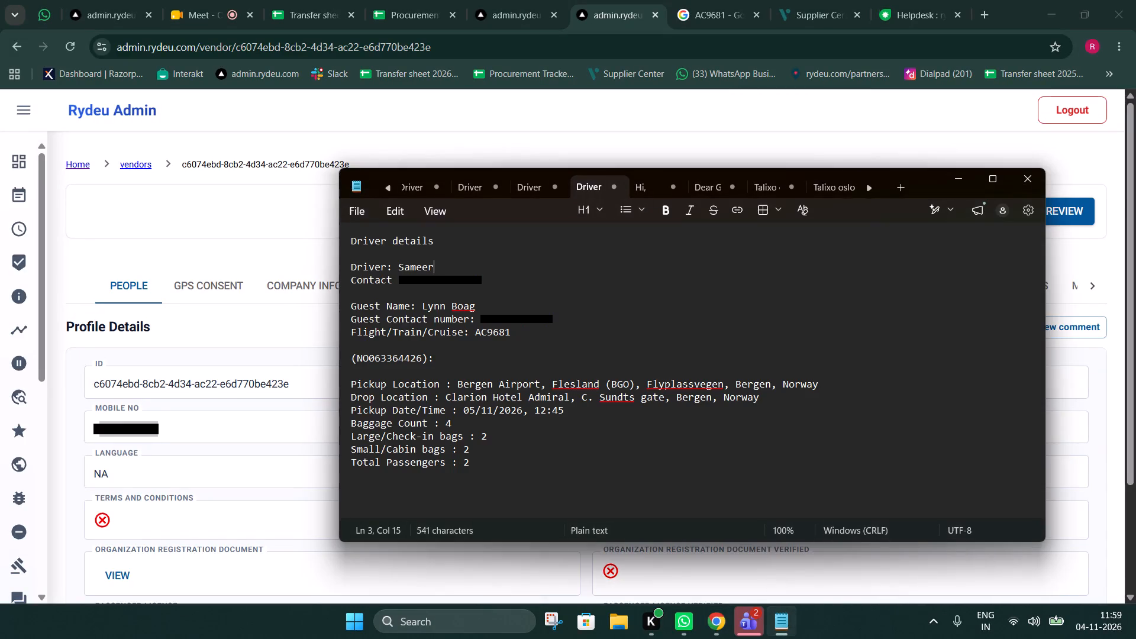
pyautogui.click(441, 267)
pyautogui.doubleClick(446, 282)
pyautogui.hotkey('ctrl', 'v')
pyautogui.moveTo(479, 502); pyautogui.dragTo(325, 240)
pyautogui.hotkey('ctrl', 'c')
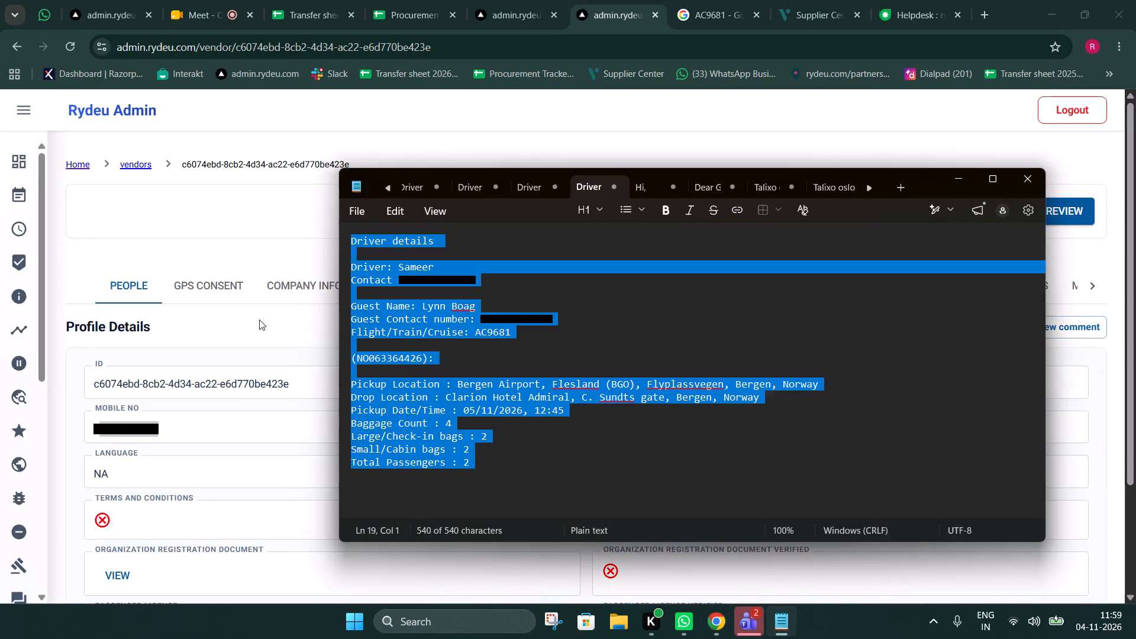
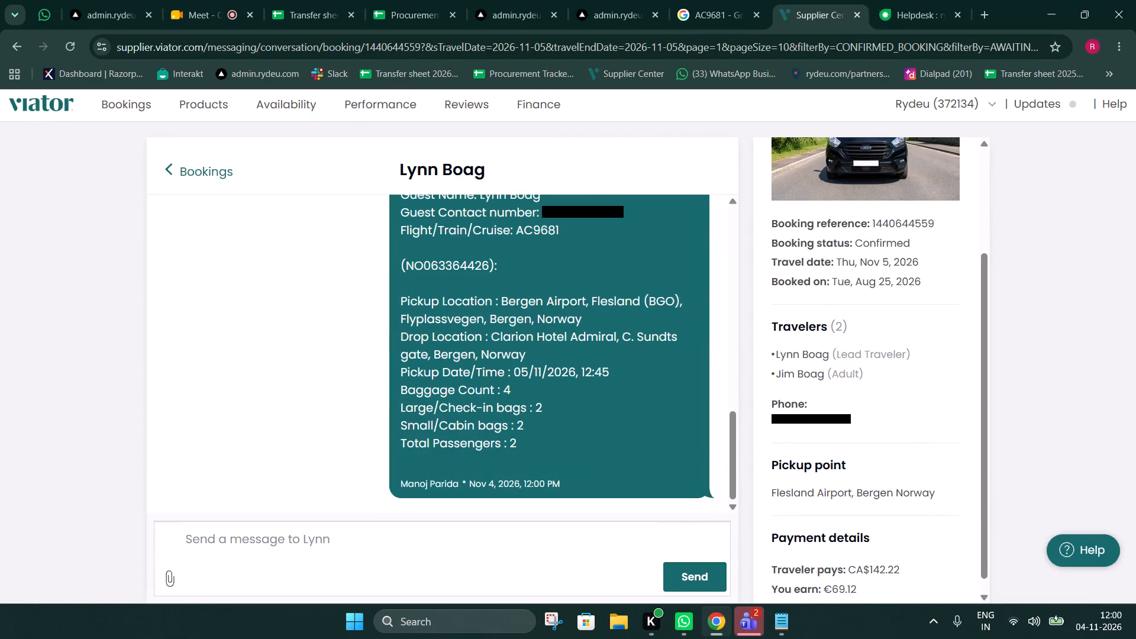
pyautogui.click(629, 0)
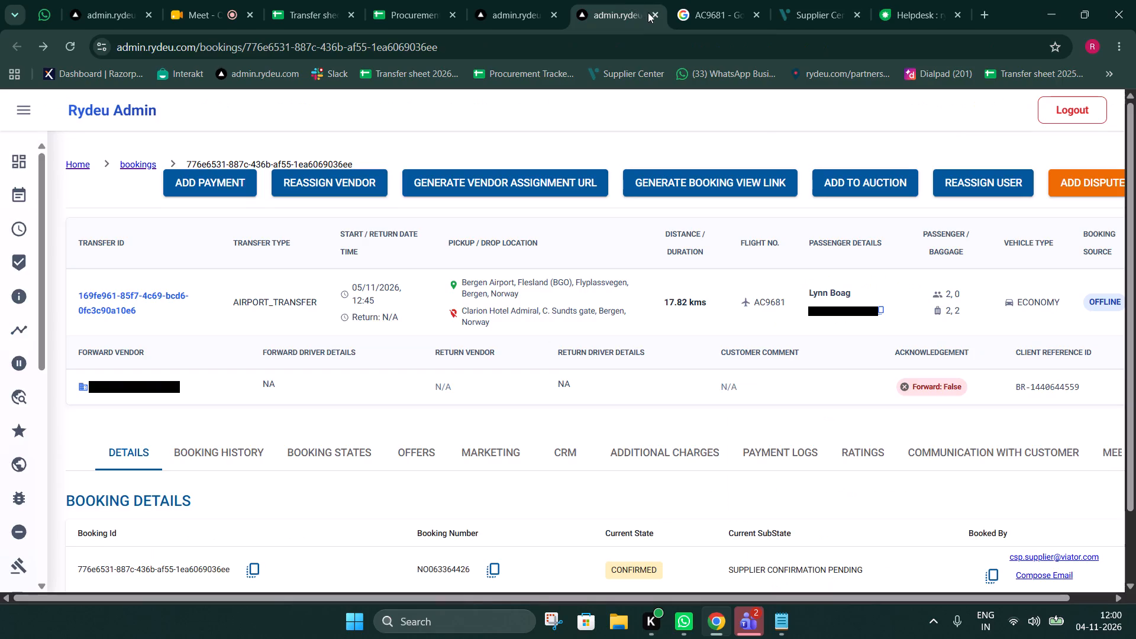
pyautogui.click(652, 12)
pyautogui.click(441, 0)
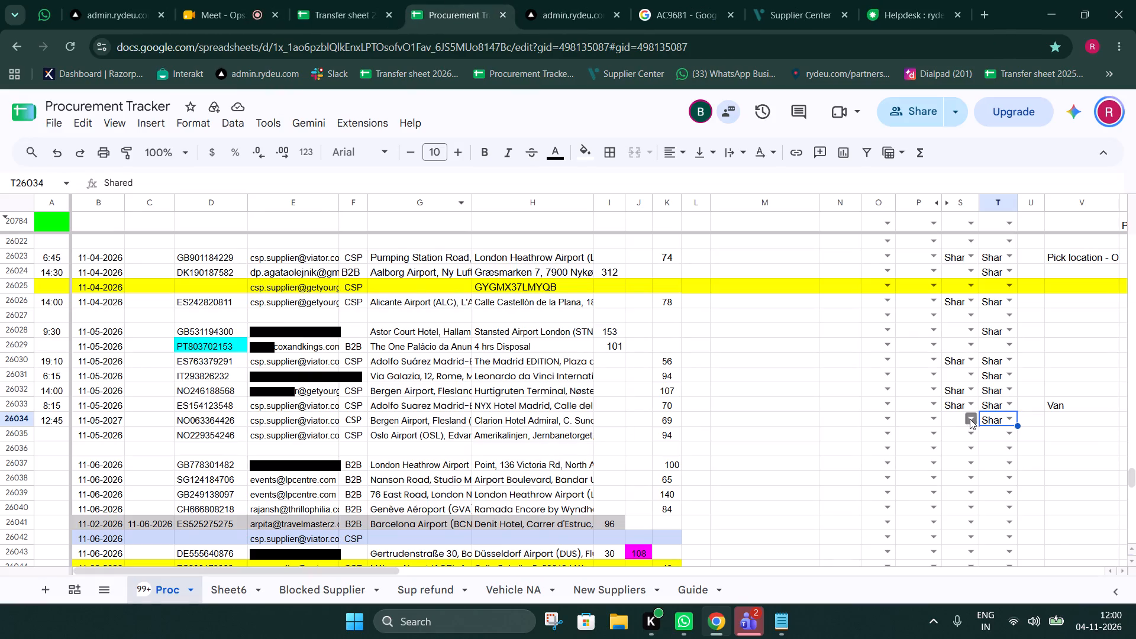
pyautogui.click(970, 419)
pyautogui.click(967, 434)
pyautogui.click(215, 435)
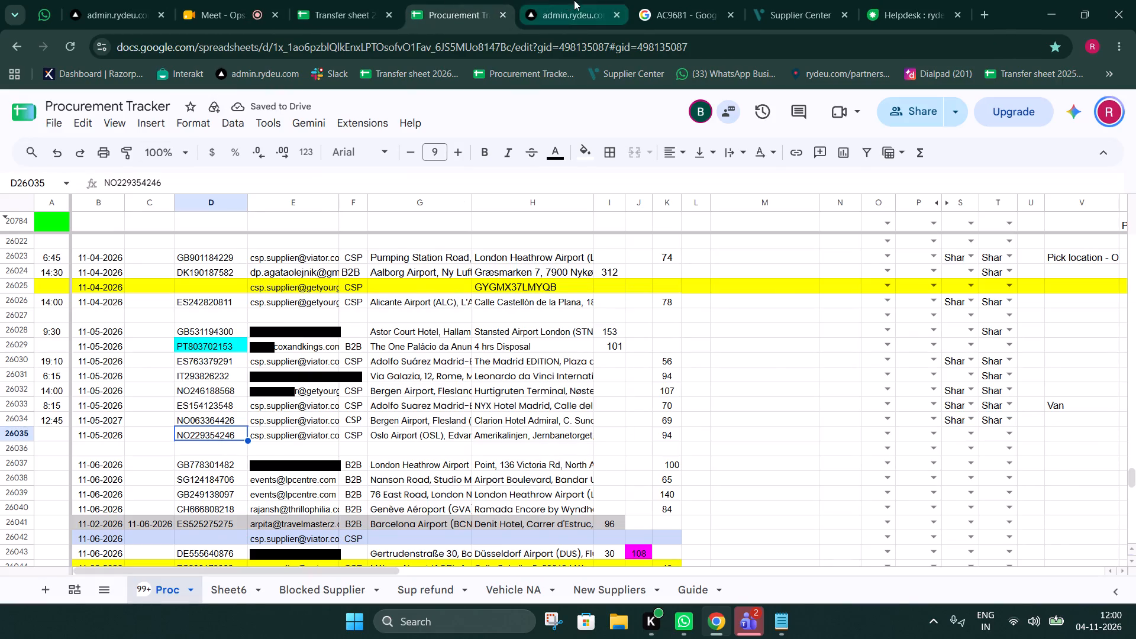
pyautogui.click(816, 0)
pyautogui.scroll(2, 801, 354)
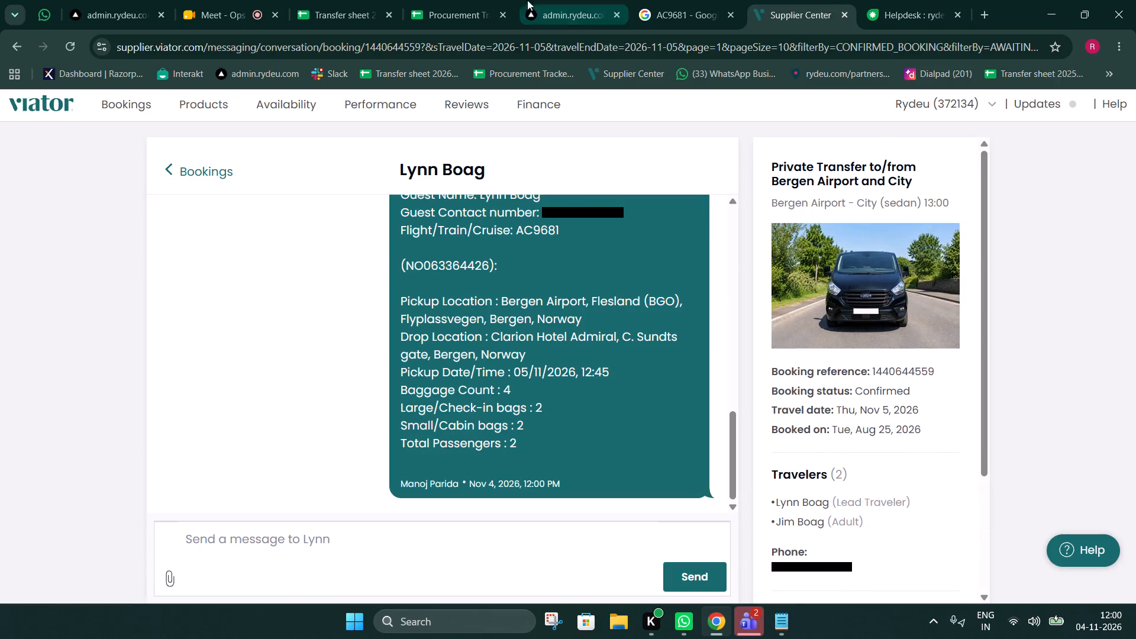
pyautogui.click(482, 0)
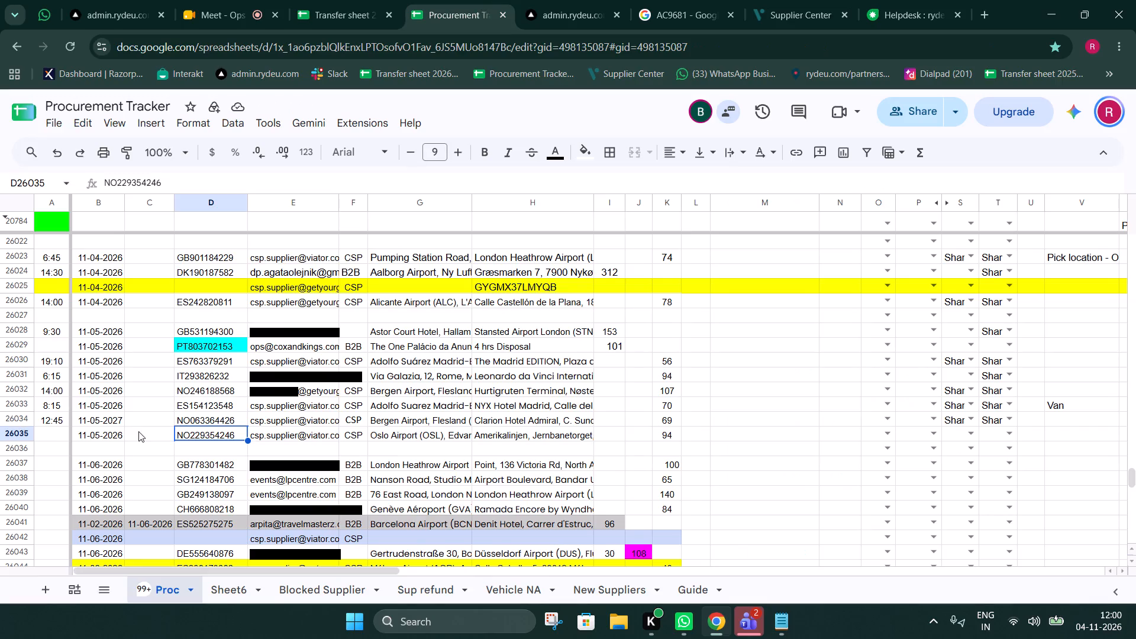
pyautogui.doubleClick(112, 422)
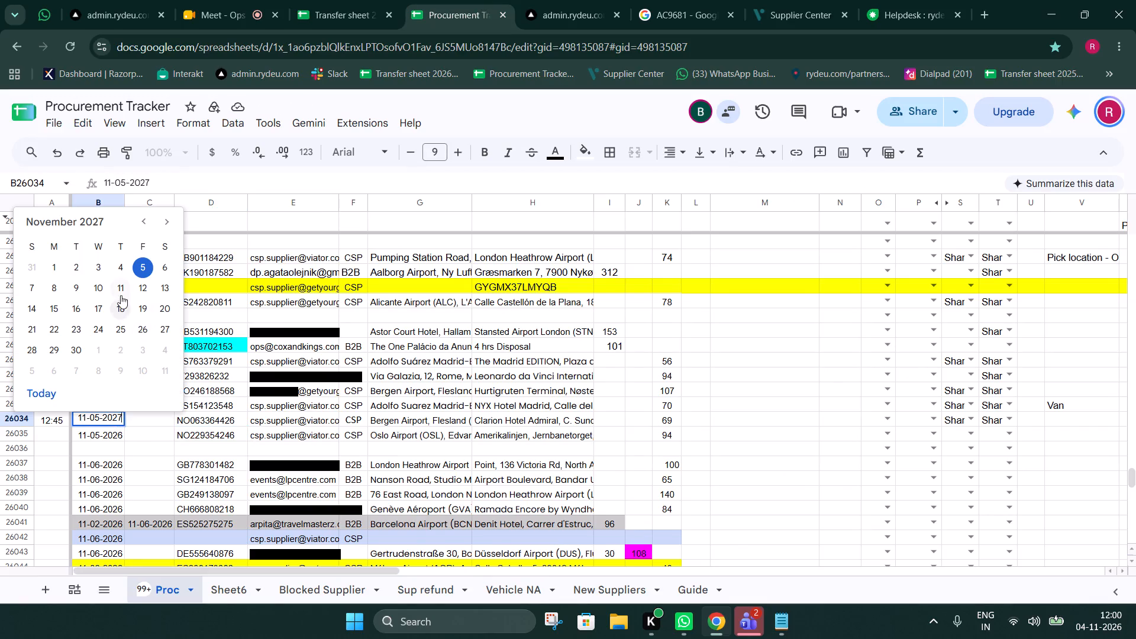
pyautogui.click(99, 218)
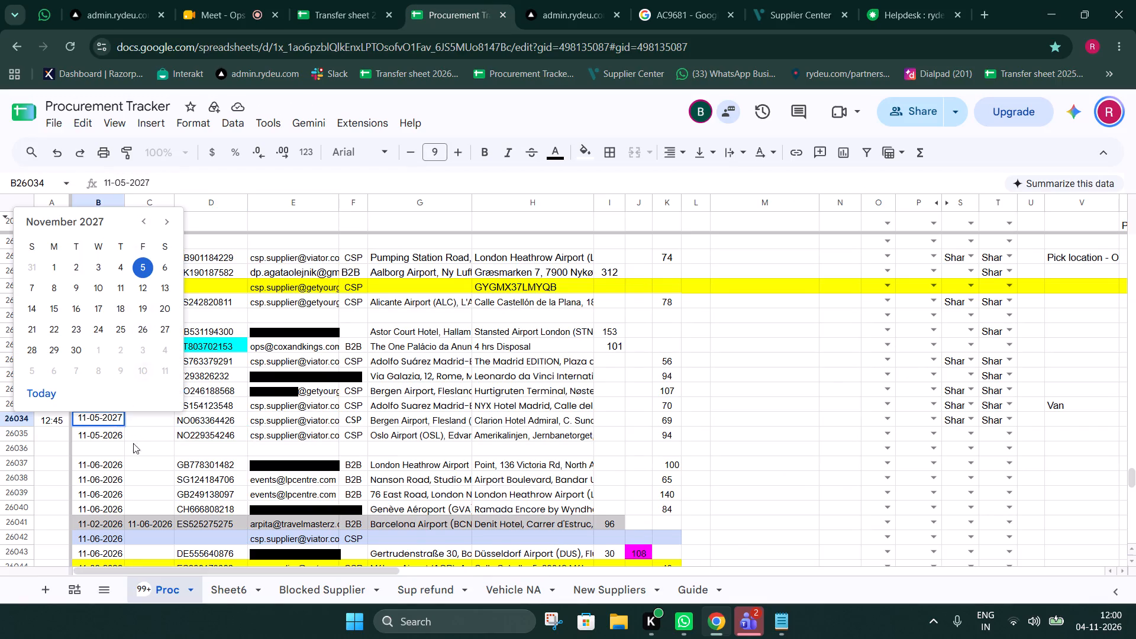
pyautogui.click(133, 453)
pyautogui.doubleClick(110, 420)
pyautogui.press('BackSpace')
pyautogui.press('6')
pyautogui.press('Return')
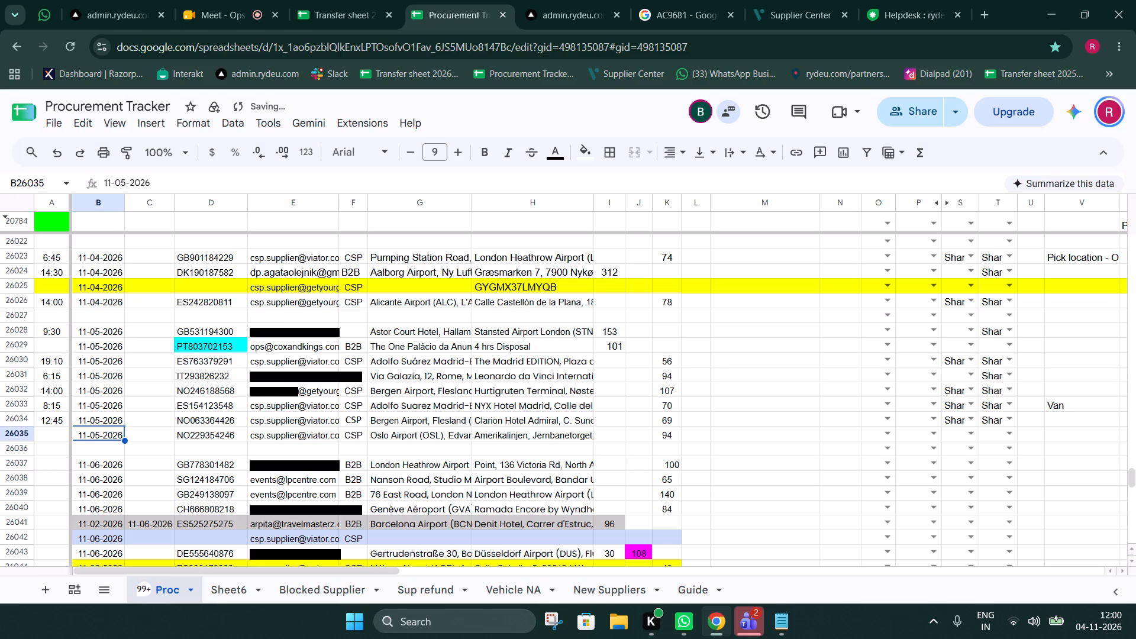
pyautogui.click(222, 434)
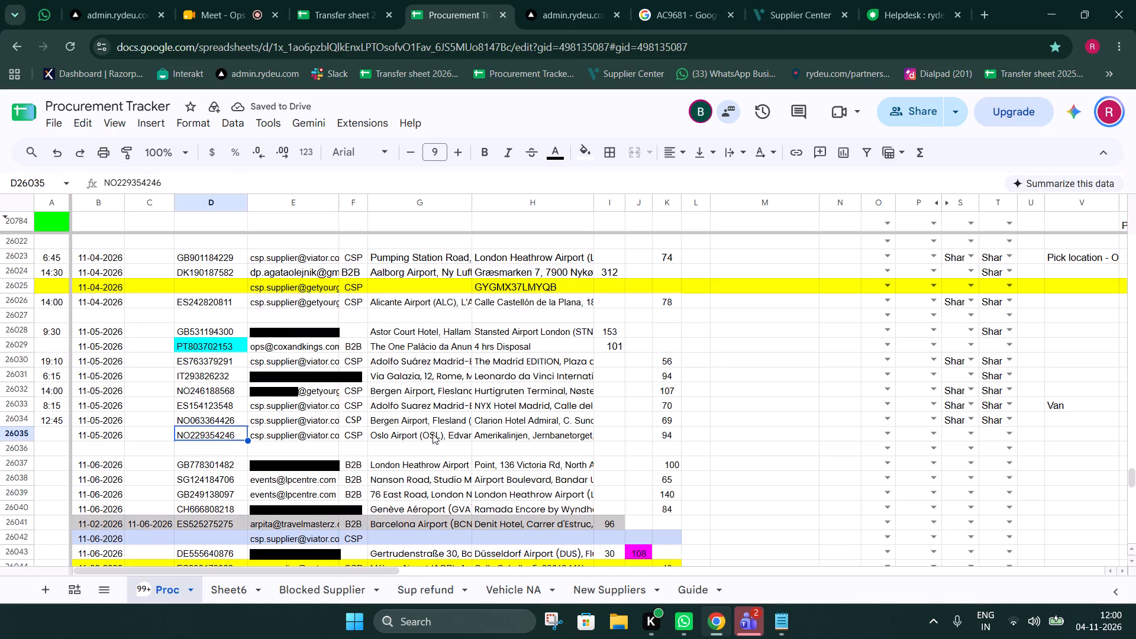
pyautogui.click(784, 0)
pyautogui.scroll(2, 519, 417)
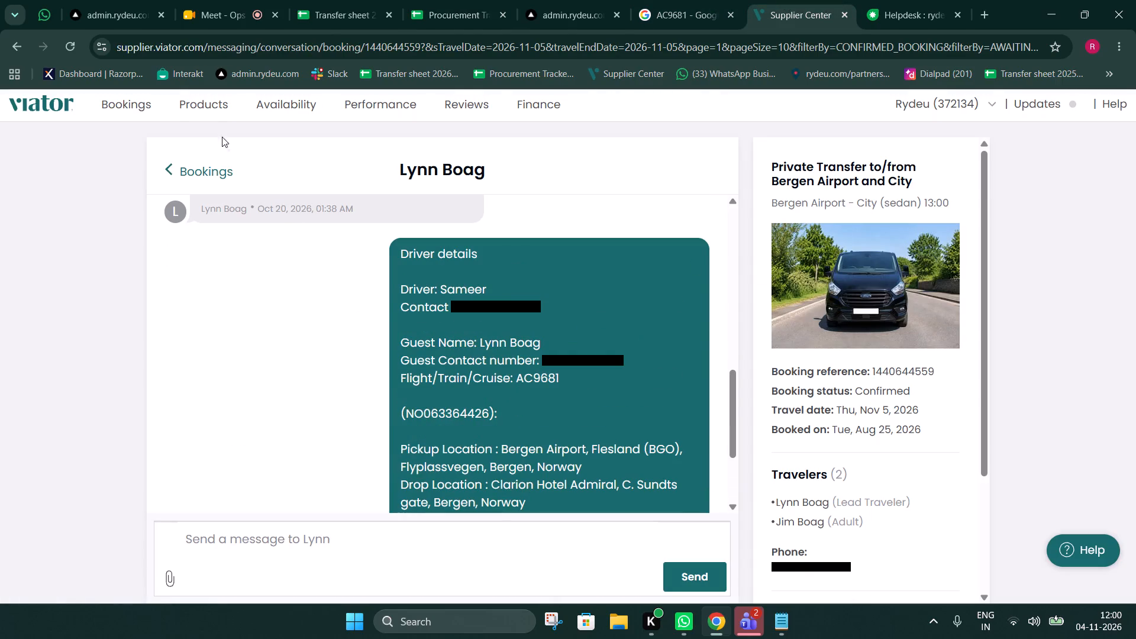
pyautogui.click(205, 163)
pyautogui.scroll(-2, 659, 351)
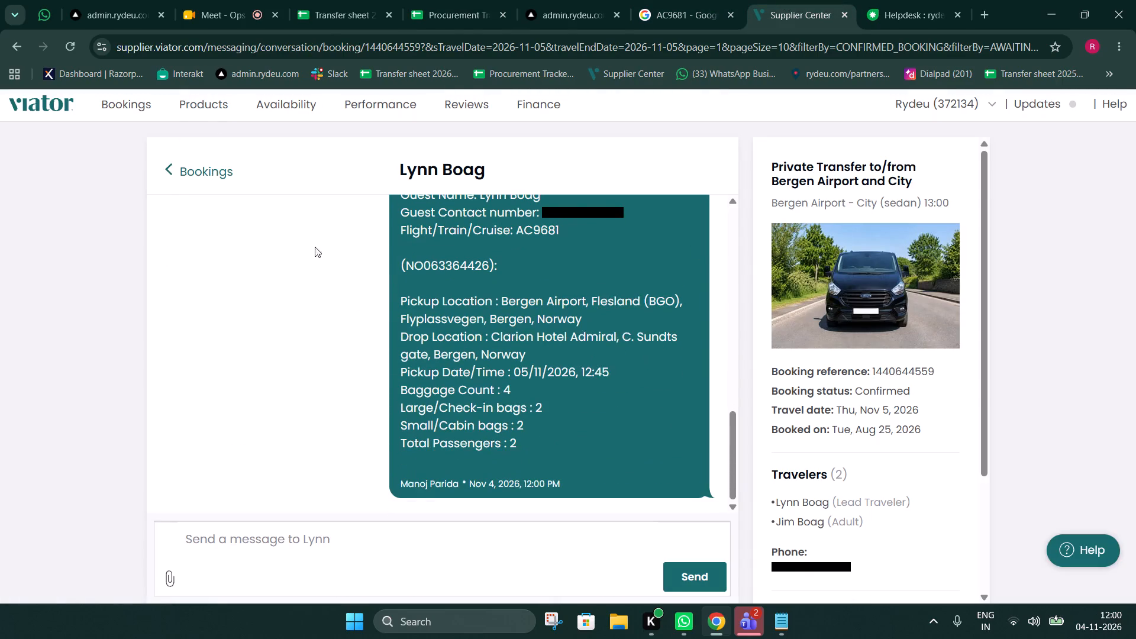
pyautogui.click(211, 177)
pyautogui.click(664, 0)
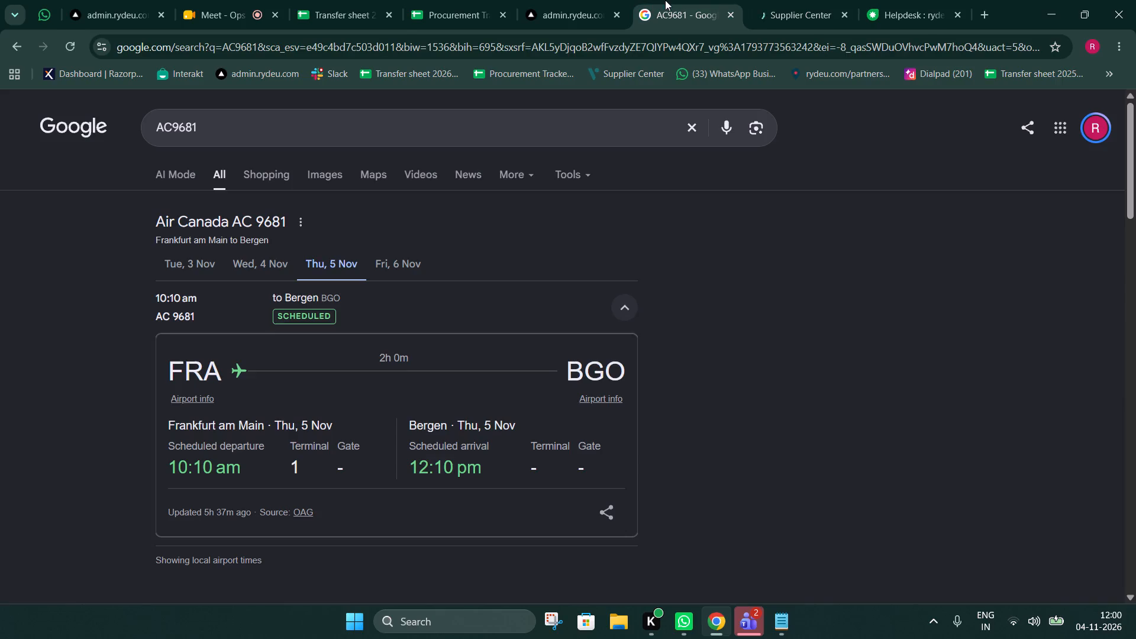
pyautogui.click(804, 0)
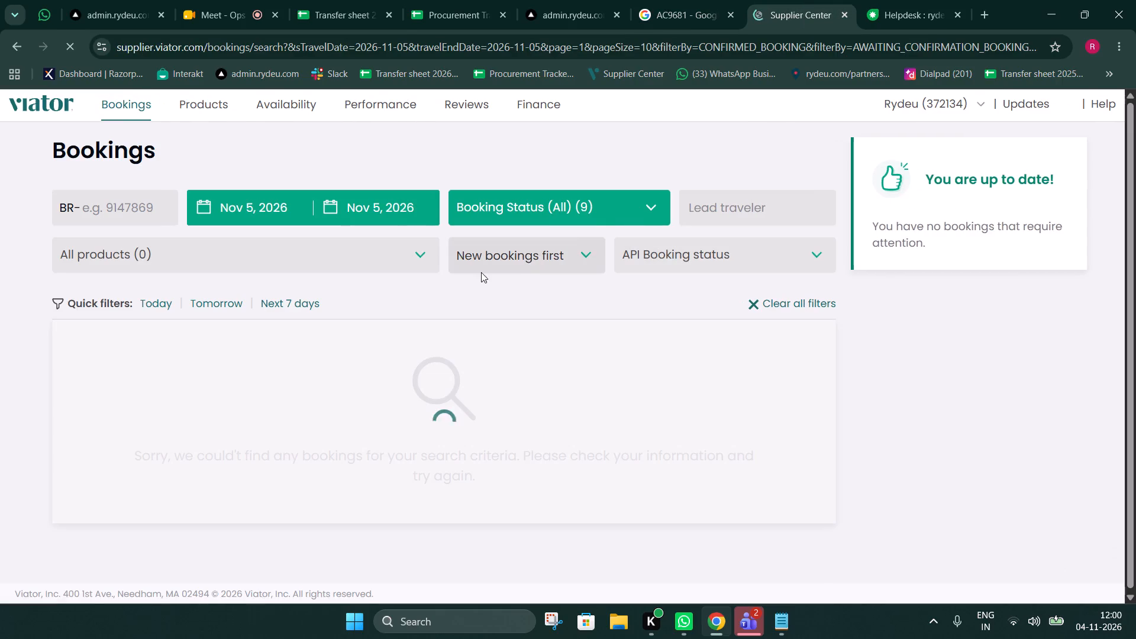
pyautogui.scroll(-4, 480, 273)
pyautogui.scroll(-8, 585, 281)
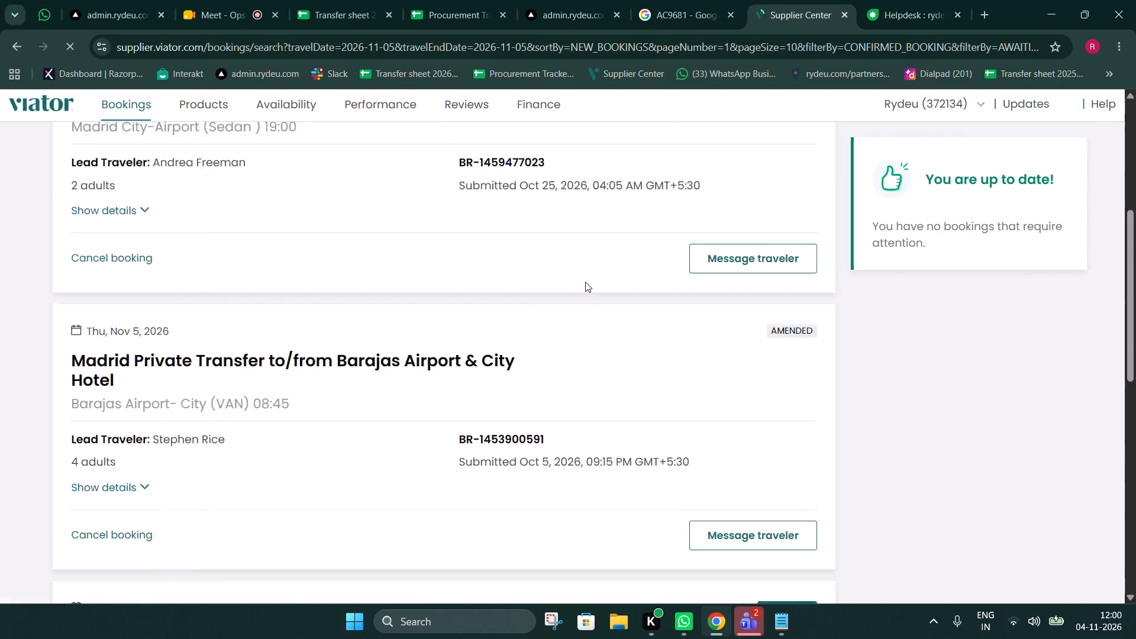
pyautogui.scroll(-9, 585, 282)
pyautogui.moveTo(442, 330); pyautogui.dragTo(575, 330)
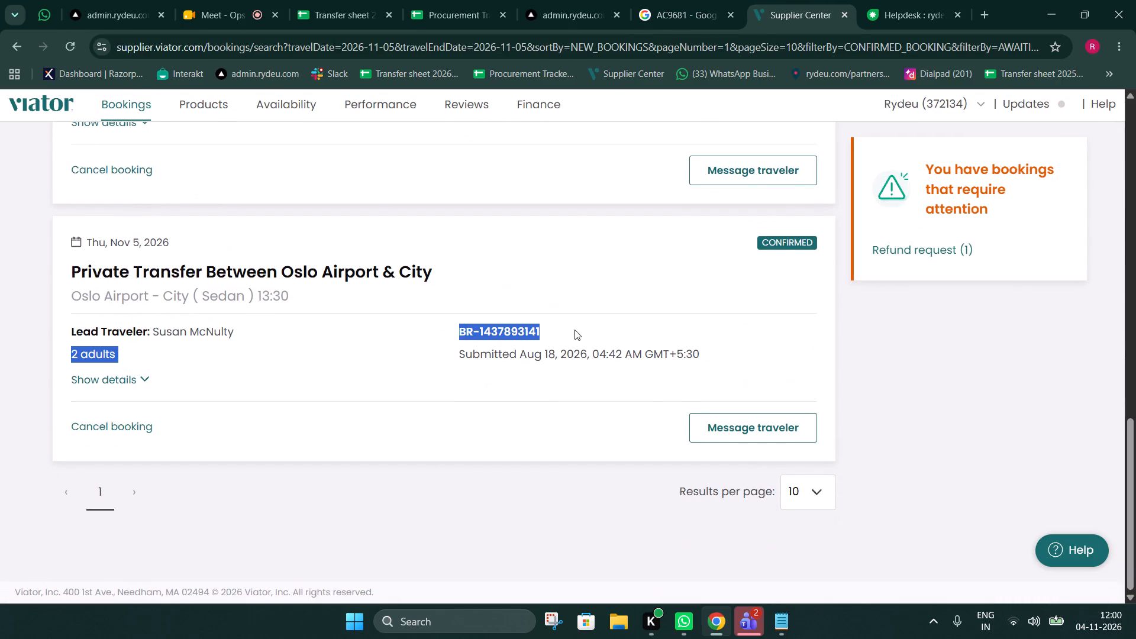
pyautogui.click(477, 327)
pyautogui.click(440, 324)
pyautogui.moveTo(440, 324); pyautogui.dragTo(551, 324)
pyautogui.hotkey('ctrl', 'c')
pyautogui.click(534, 327)
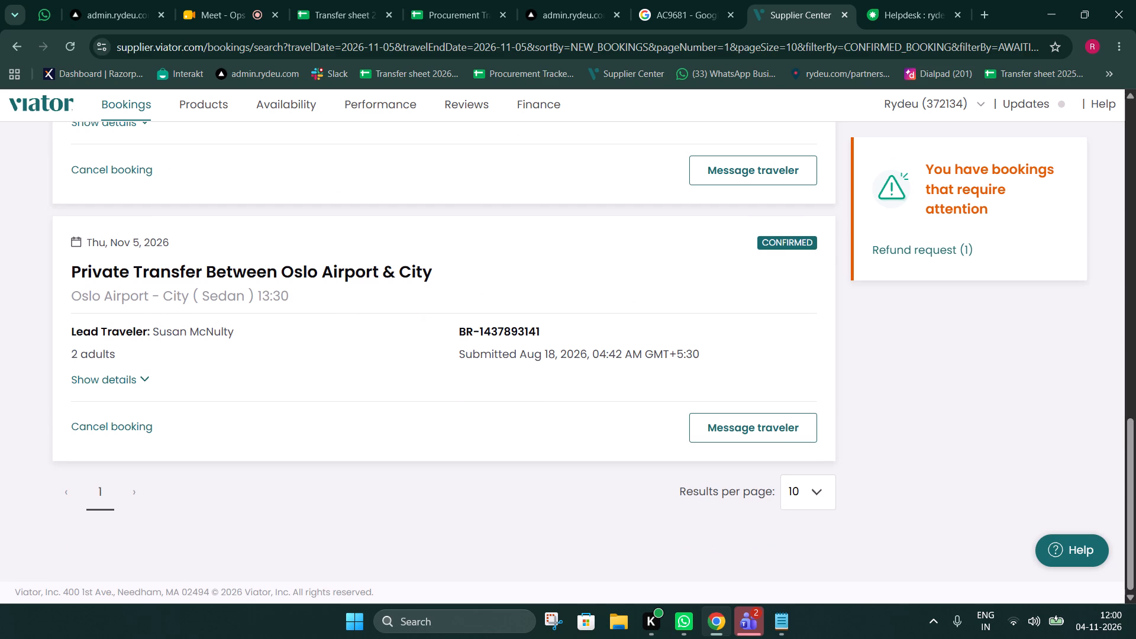
pyautogui.click(465, 328)
pyautogui.moveTo(454, 325); pyautogui.dragTo(571, 327)
pyautogui.hotkey('ctrl', 'c')
pyautogui.scroll(4, 584, 309)
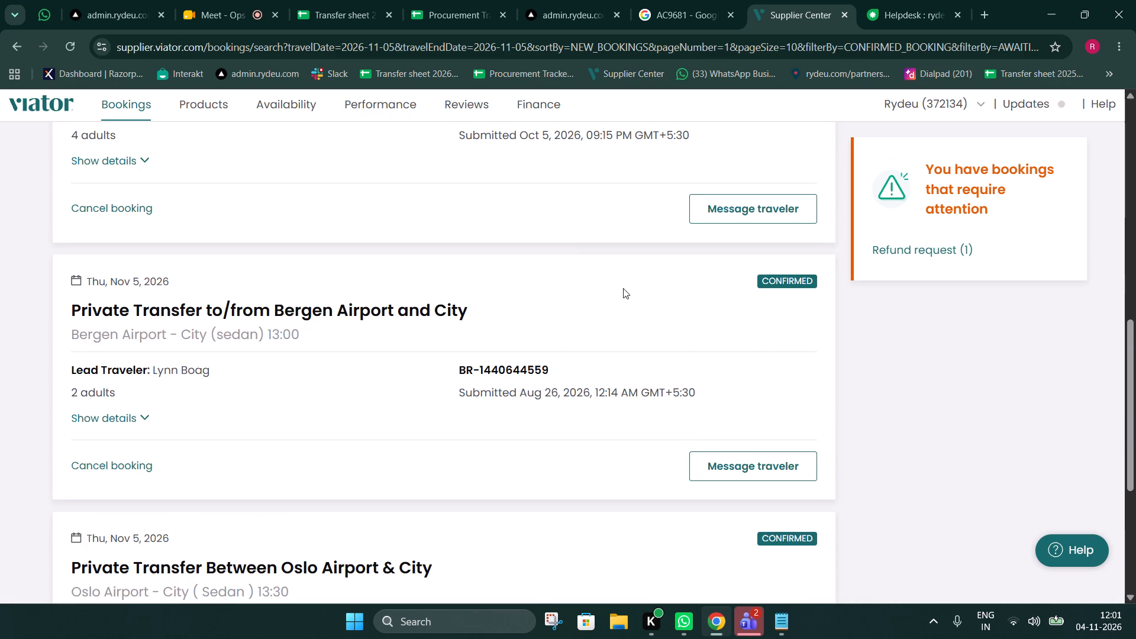
pyautogui.scroll(-4, 623, 288)
pyautogui.click(604, 0)
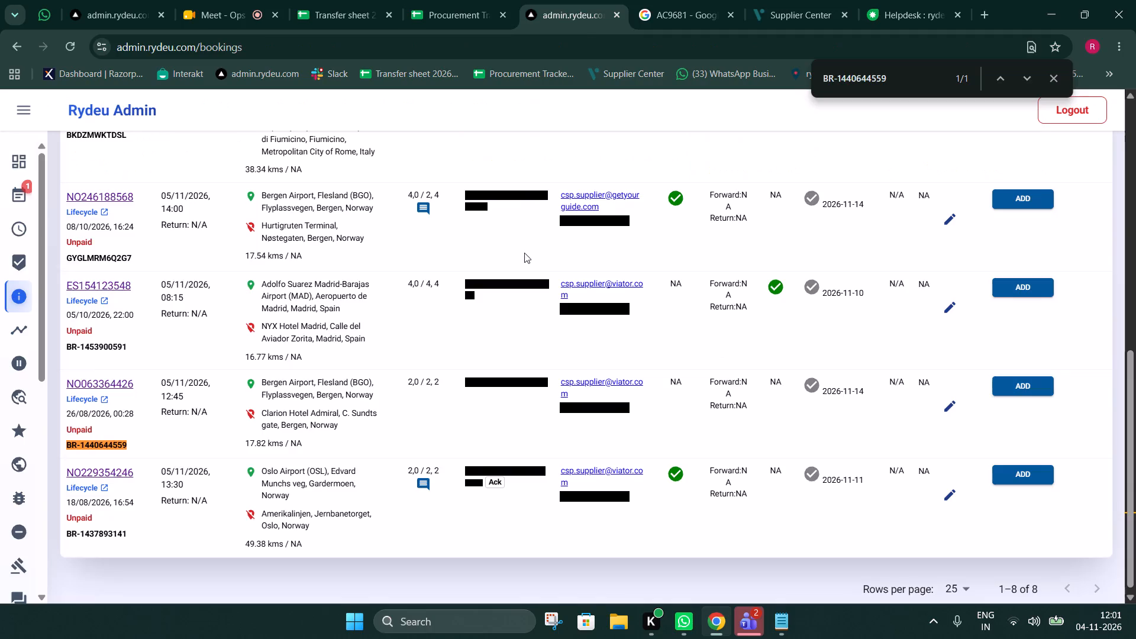
pyautogui.hotkey('ctrl', 'f')
pyautogui.hotkey('ctrl', 'v')
pyautogui.click(96, 473)
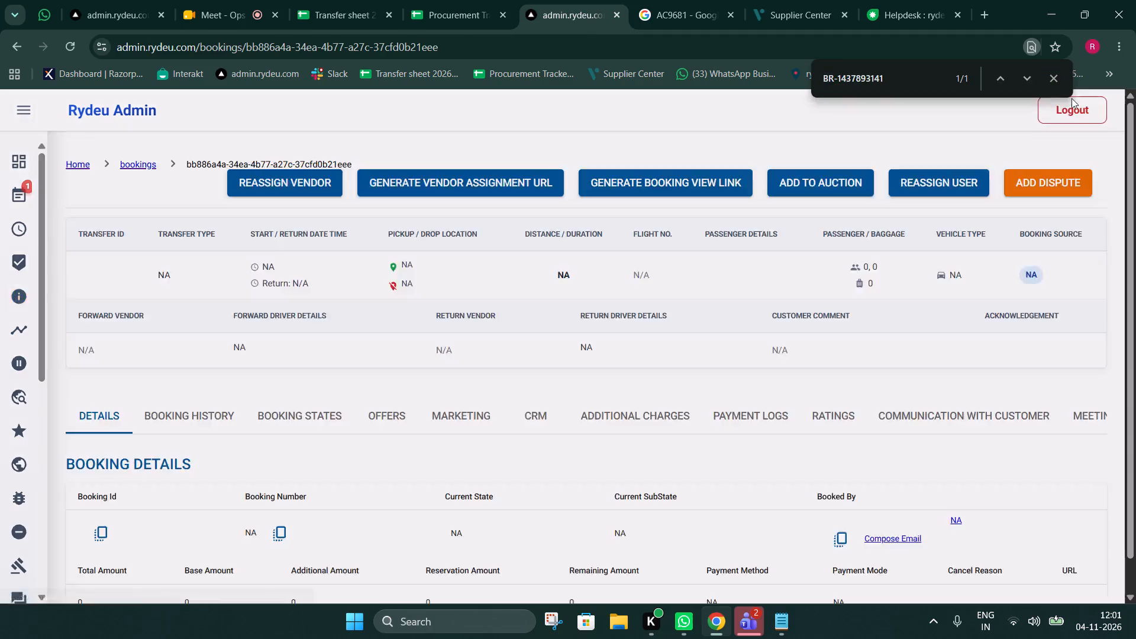
pyautogui.click(1060, 80)
pyautogui.scroll(-3, 602, 300)
pyautogui.click(491, 0)
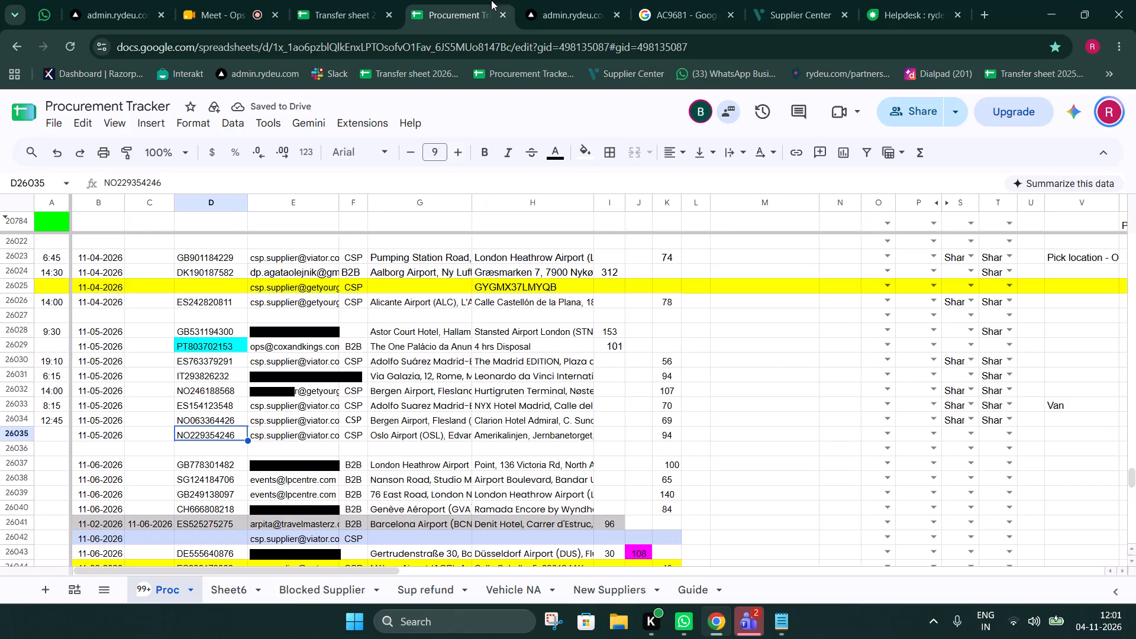
pyautogui.click(545, 0)
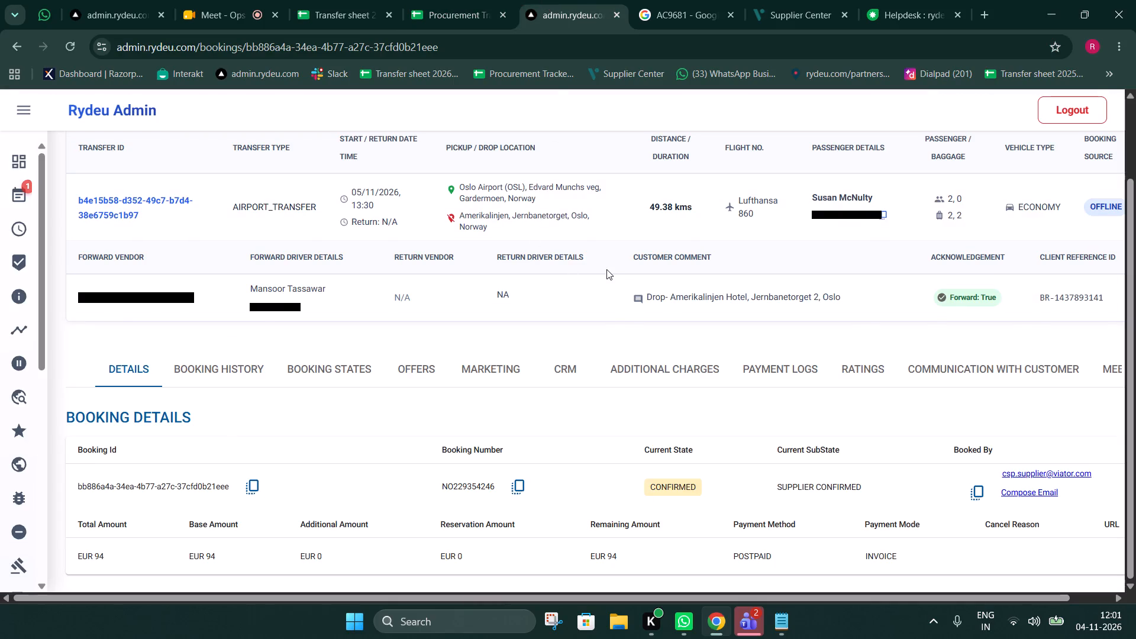
pyautogui.click(800, 0)
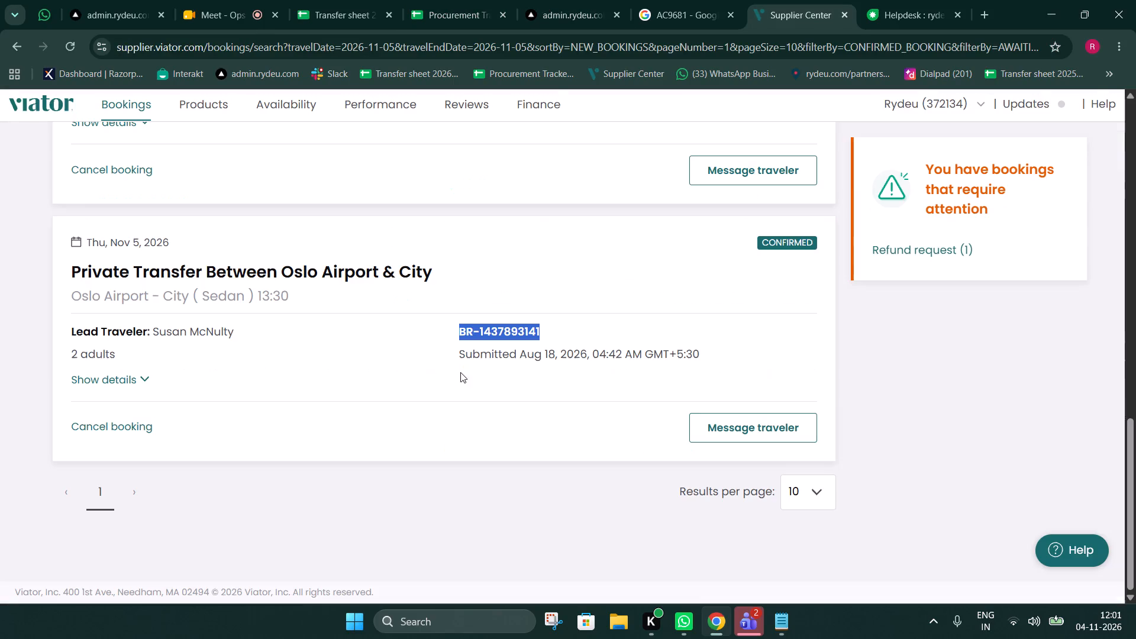
pyautogui.click(322, 376)
pyautogui.click(140, 380)
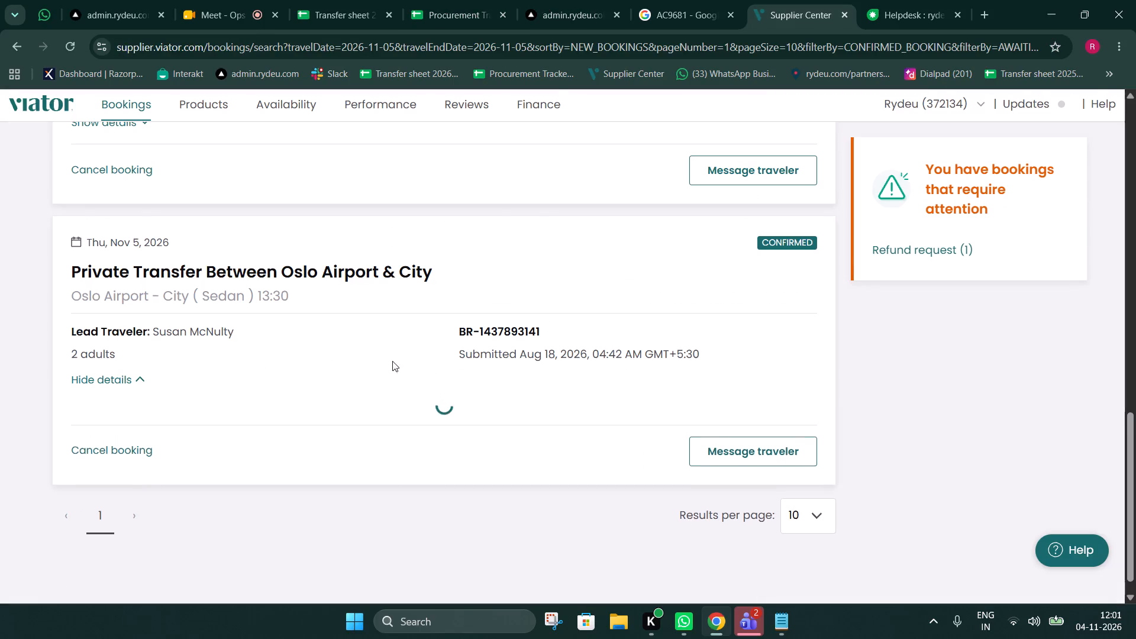
pyautogui.click(216, 441)
pyautogui.scroll(-3, 404, 393)
pyautogui.click(611, 0)
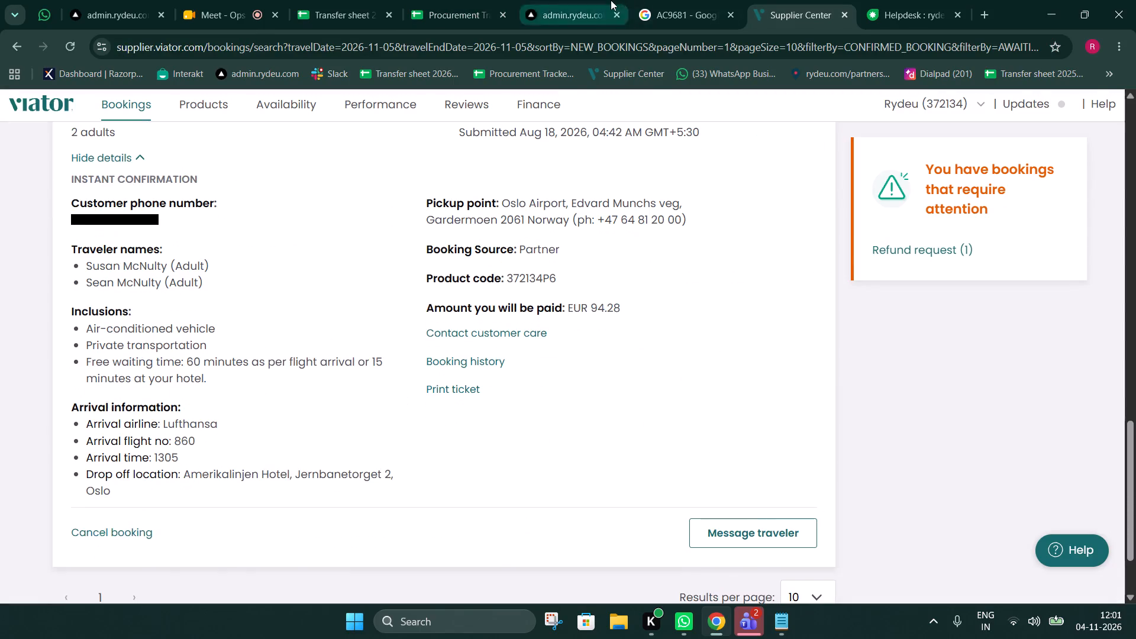
# Copy flight number Lufthansa 860 from the Oslo Airport booking in the admin site and search Google for it.
pyautogui.click(806, 0)
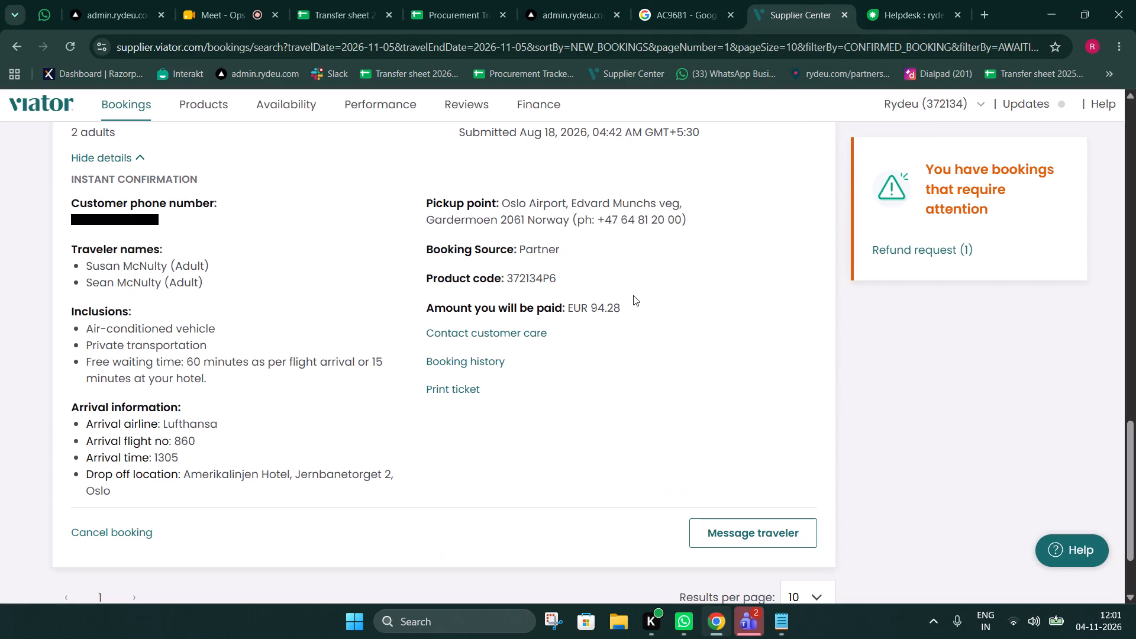
pyautogui.click(565, 0)
pyautogui.moveTo(772, 224); pyautogui.dragTo(769, 222)
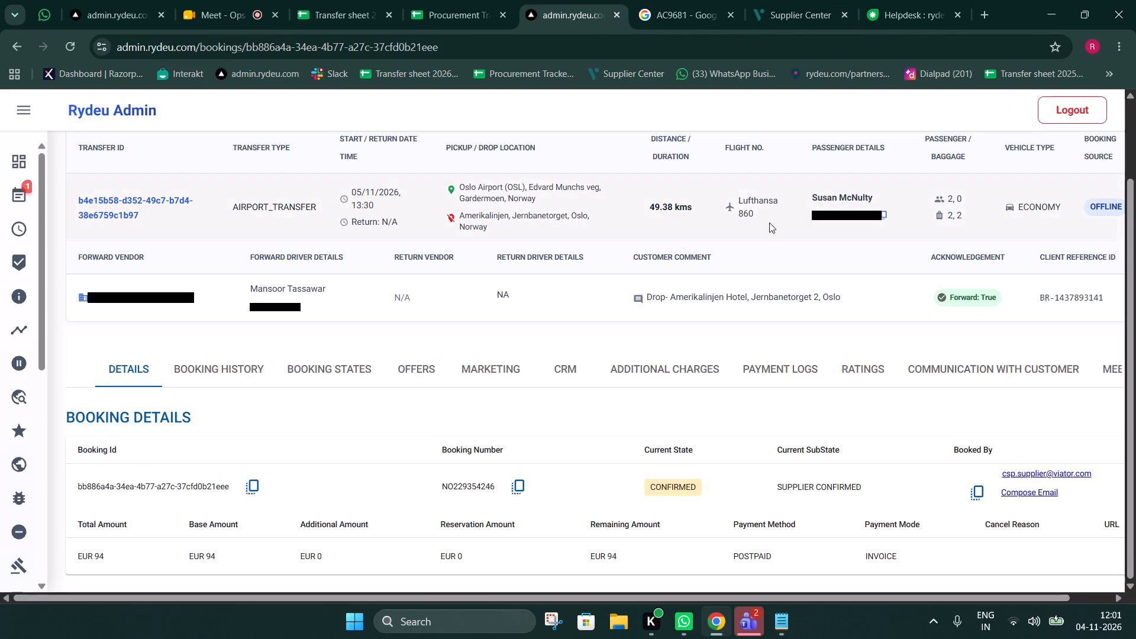
pyautogui.moveTo(769, 222); pyautogui.dragTo(735, 192)
pyautogui.hotkey('ctrl', 'c')
pyautogui.keyDown('ctrl'); pyautogui.click(654, 0); pyautogui.keyUp('ctrl')
pyautogui.click(700, 123)
pyautogui.hotkey('ctrl', 'v')
pyautogui.press('Return')
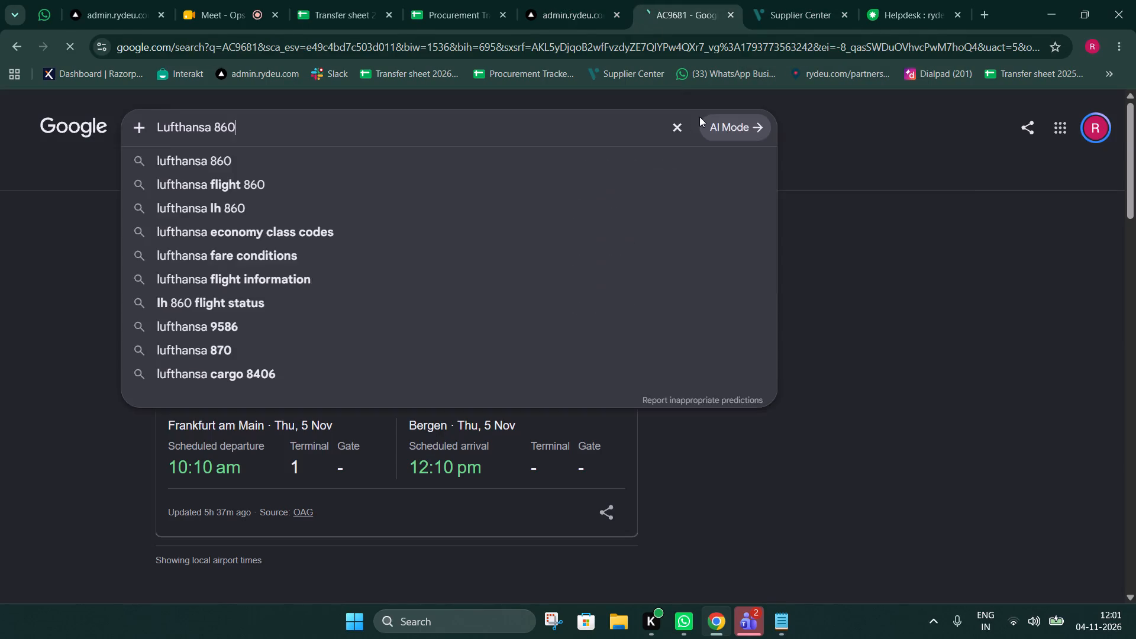
# Compare the Oslo arrival of LH 860 on Thu, 5 Nov with the pickup date and time in the admin booking.
pyautogui.click(330, 266)
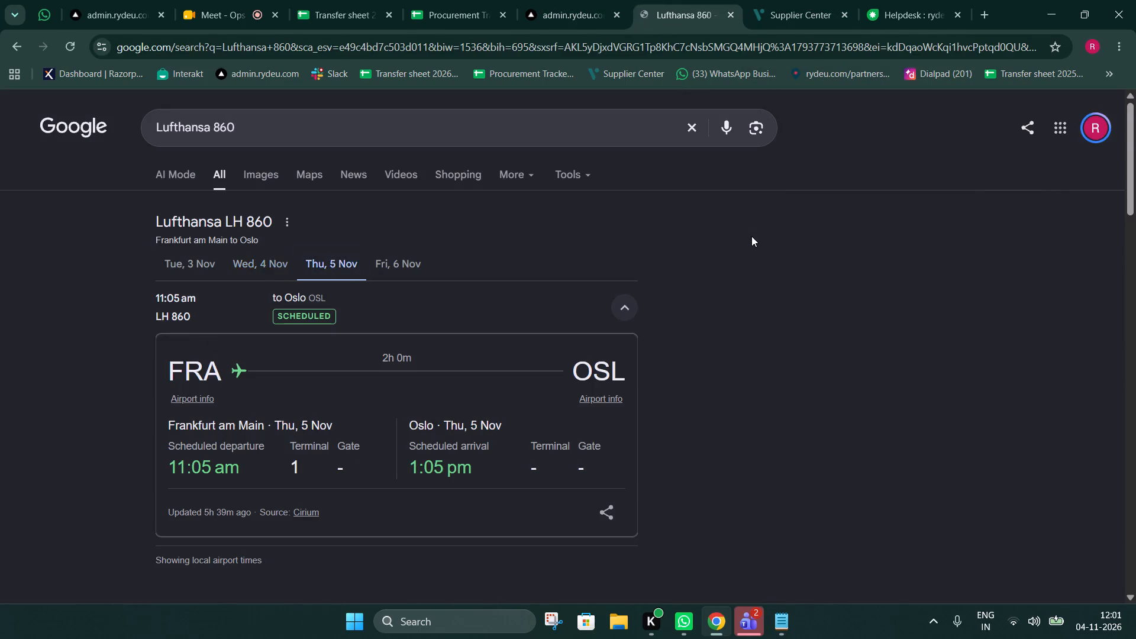
pyautogui.click(596, 0)
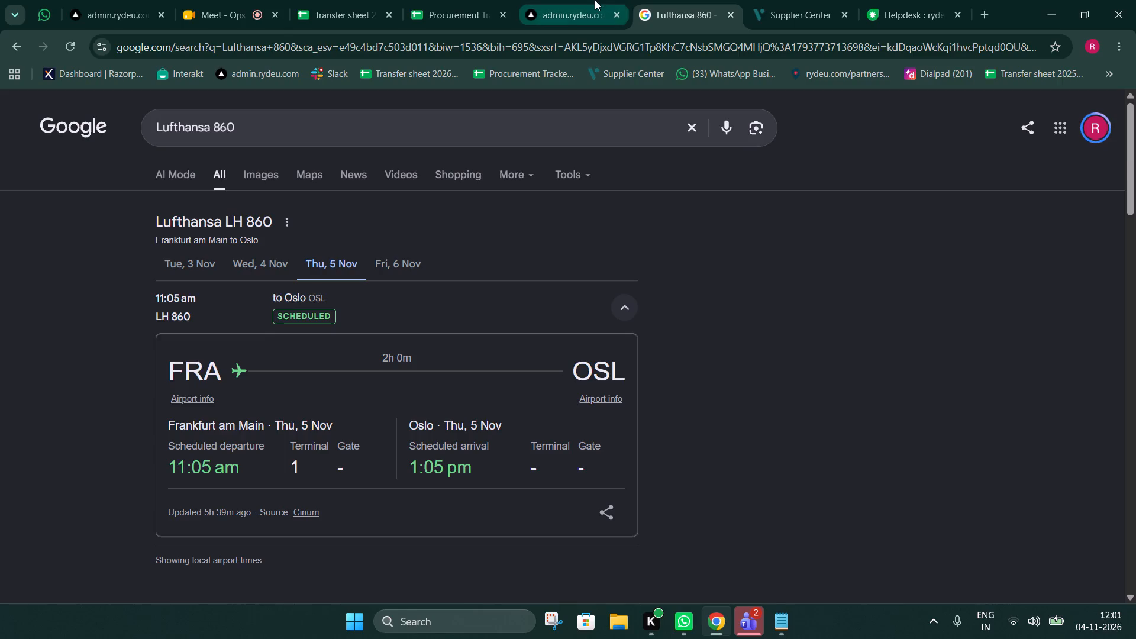
pyautogui.click(615, 234)
# Review the Oslo Airport to Amerikalinjen Hotel booking on Viator and open the message conversation with its traveler.
pyautogui.click(818, 0)
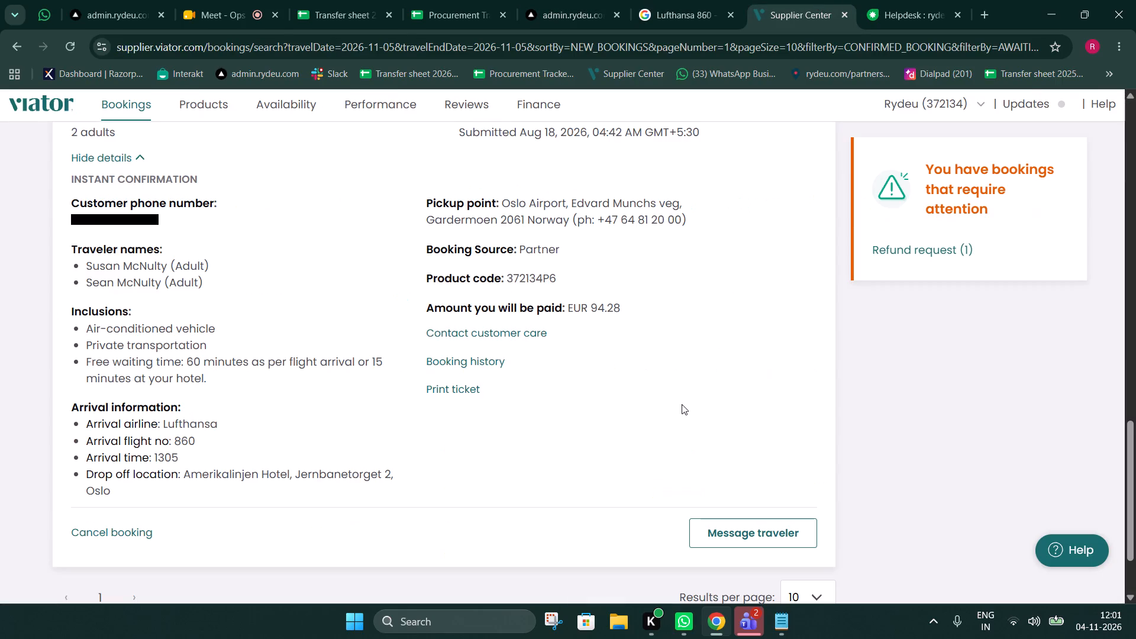
pyautogui.scroll(2, 682, 404)
pyautogui.scroll(-2, 682, 404)
pyautogui.click(722, 535)
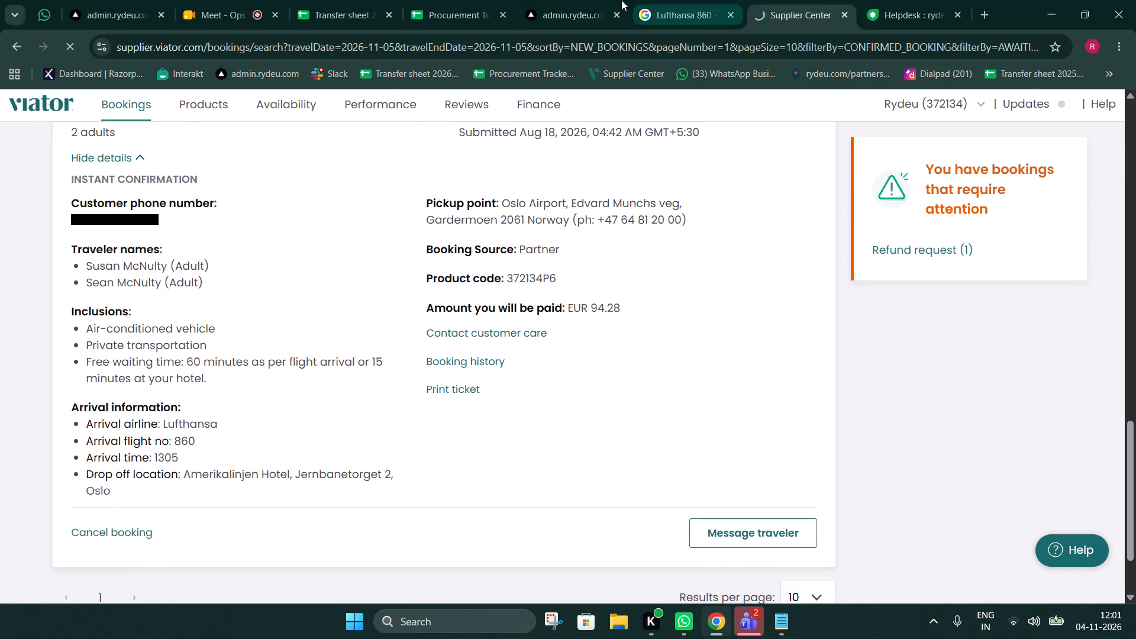
# In the admin booking's CRM section, select the Quote Check text from its first line down to the baggage lines.
pyautogui.click(612, 0)
pyautogui.click(563, 362)
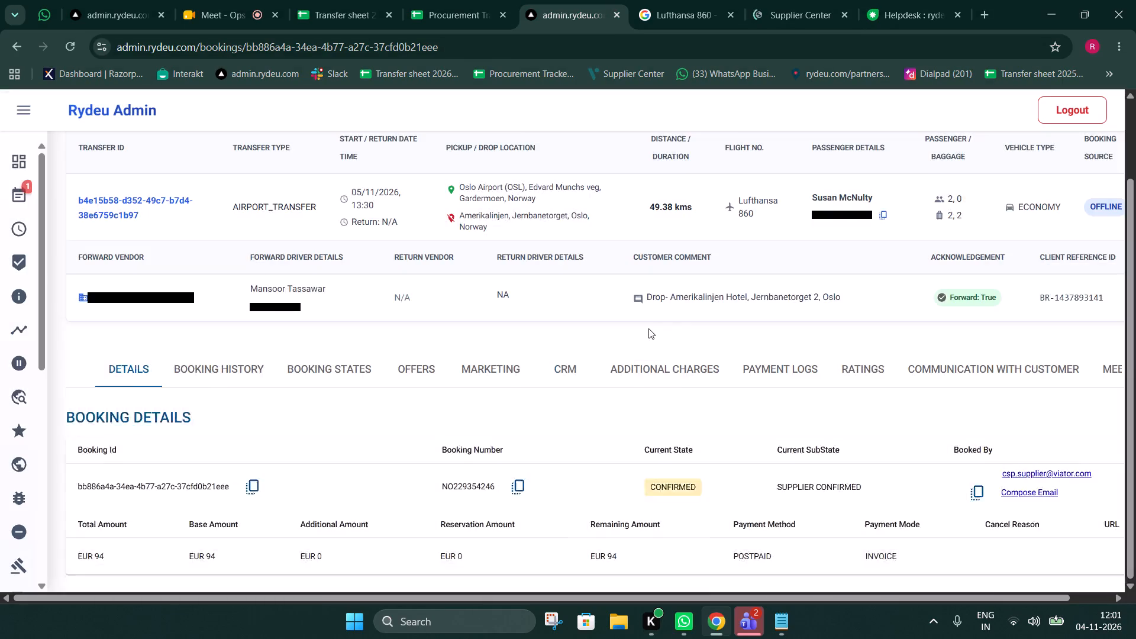
pyautogui.scroll(-17, 648, 328)
pyautogui.moveTo(718, 215); pyautogui.dragTo(800, 444)
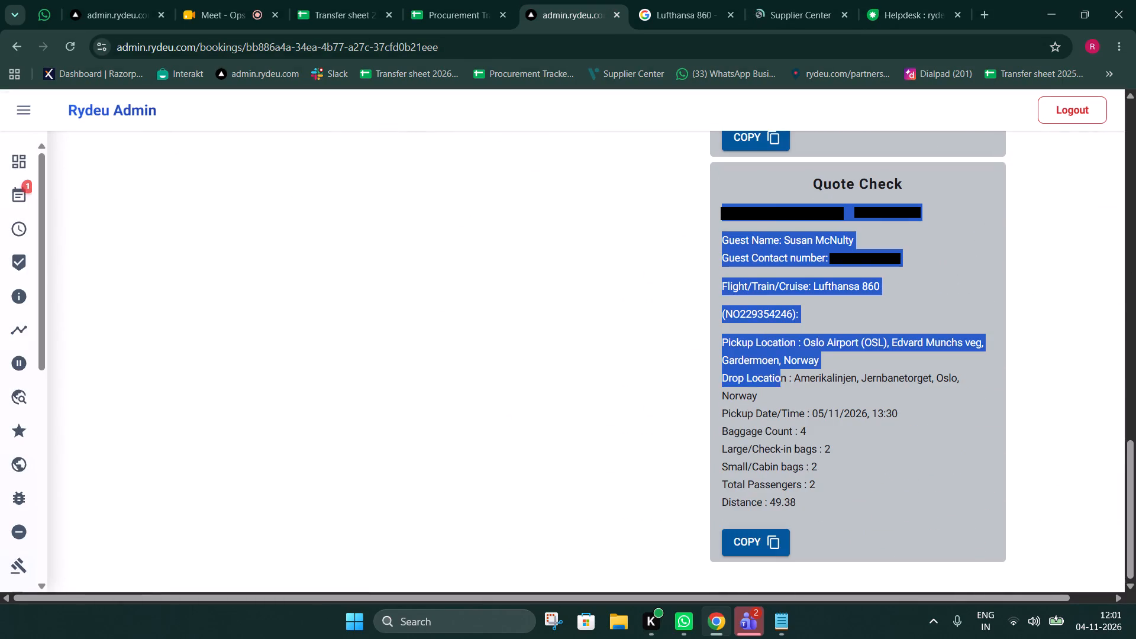
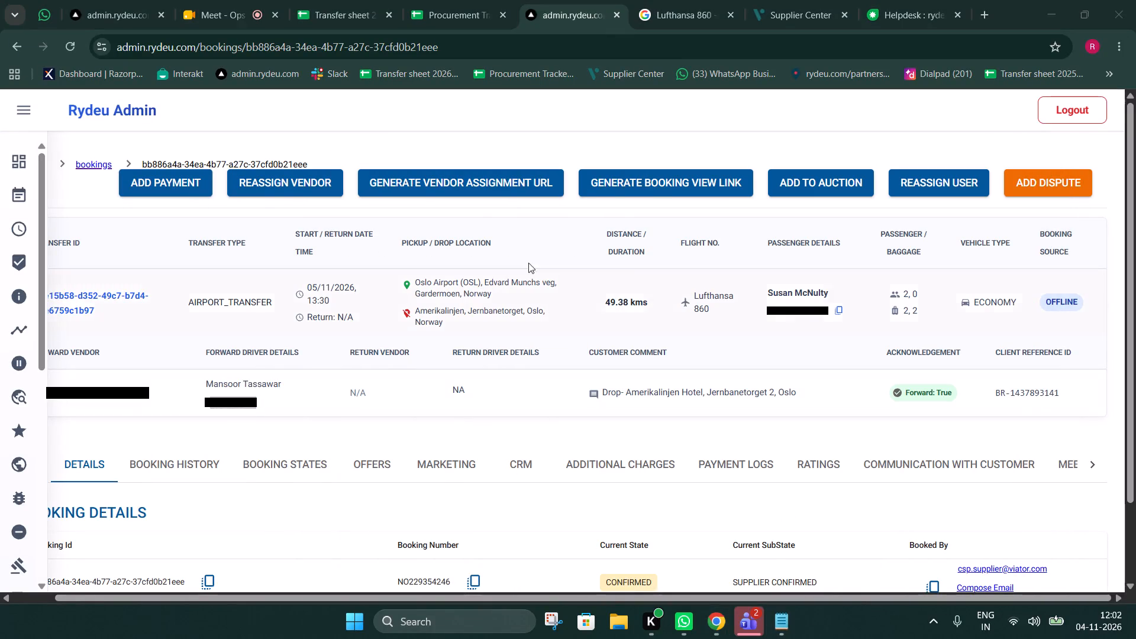
# In the Notepad driver details message for Susan's Oslo Airport booking, replace the driver's contact number with the copied one.
pyautogui.click(786, 619)
pyautogui.doubleClick(453, 279)
pyautogui.hotkey('ctrl', 'v')
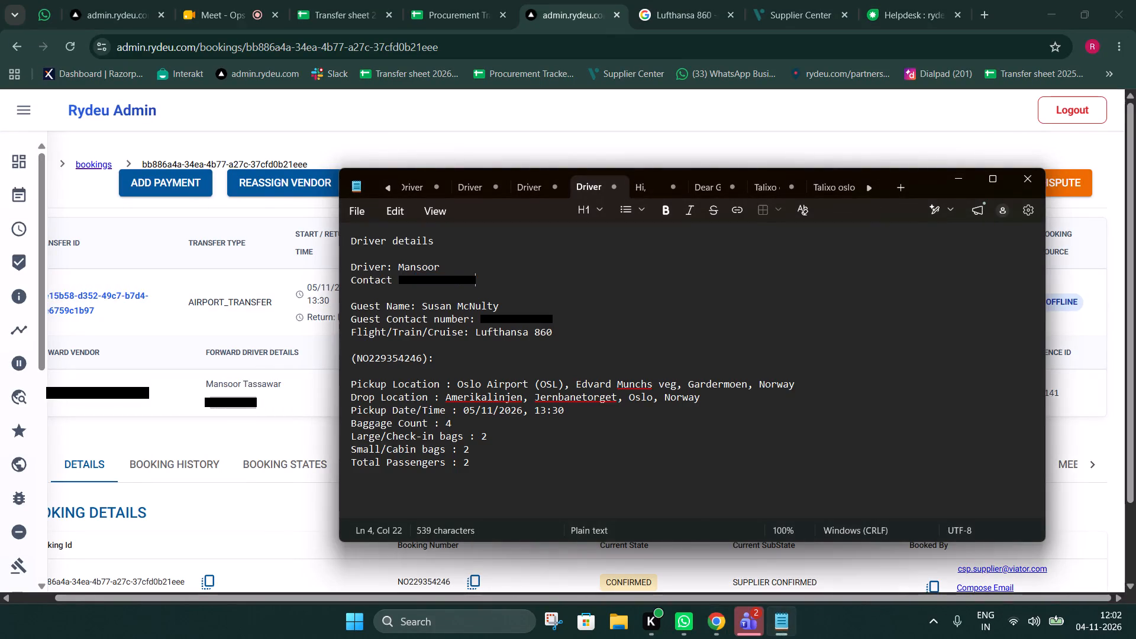
pyautogui.moveTo(489, 496); pyautogui.dragTo(342, 247)
pyautogui.hotkey('ctrl', 'c')
pyautogui.click(560, 445)
pyautogui.moveTo(515, 472); pyautogui.dragTo(513, 472)
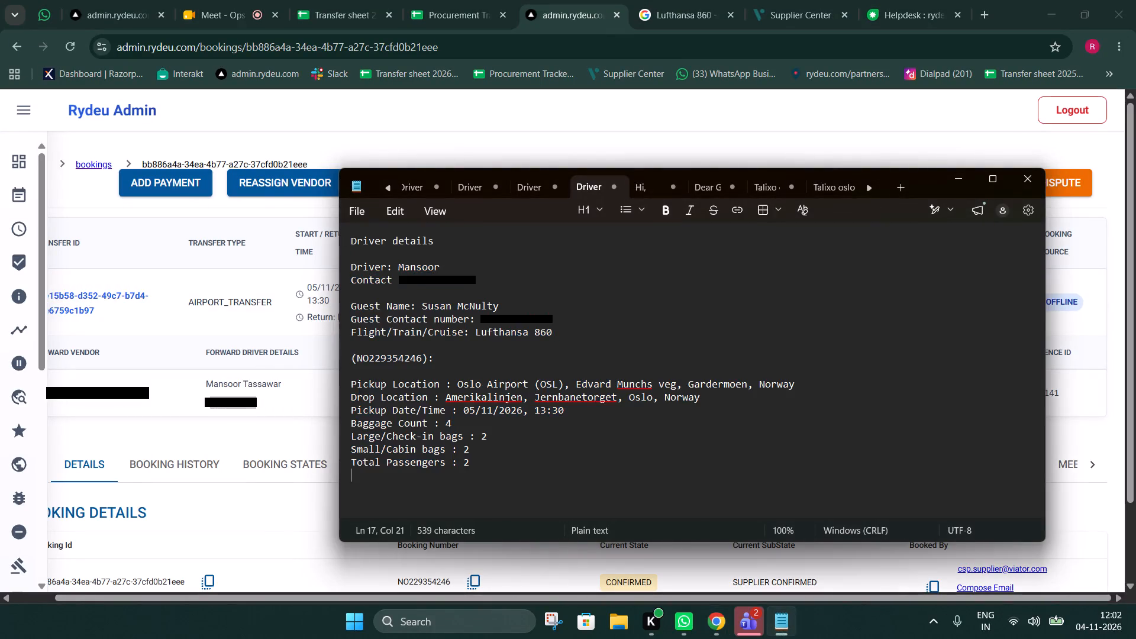
pyautogui.moveTo(513, 472); pyautogui.dragTo(313, 211)
pyautogui.hotkey('ctrl', 'c')
pyautogui.click(301, 352)
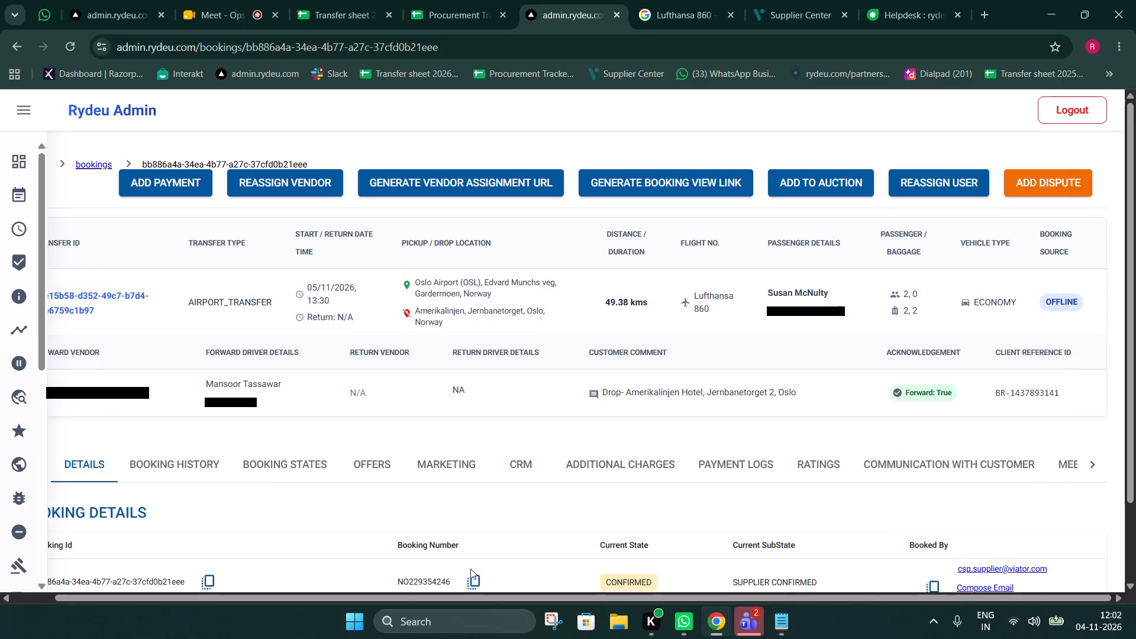
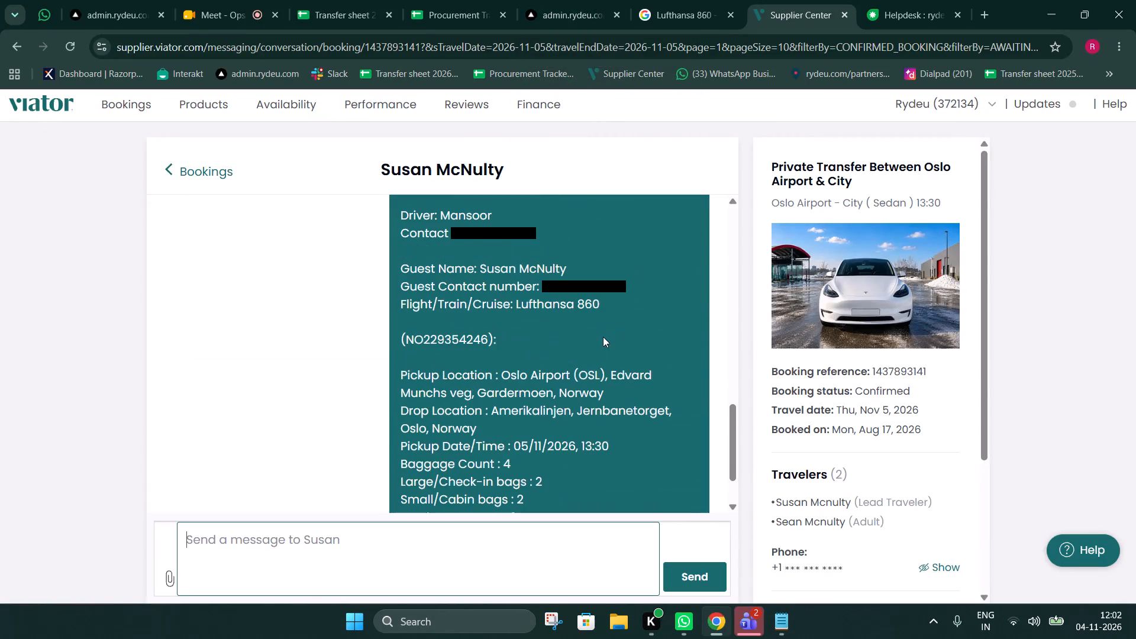
# Review the driver details message sent in the Oslo booking's Viator conversation, reveal the lead traveler's phone number, and return to the bookings list.
pyautogui.click(544, 0)
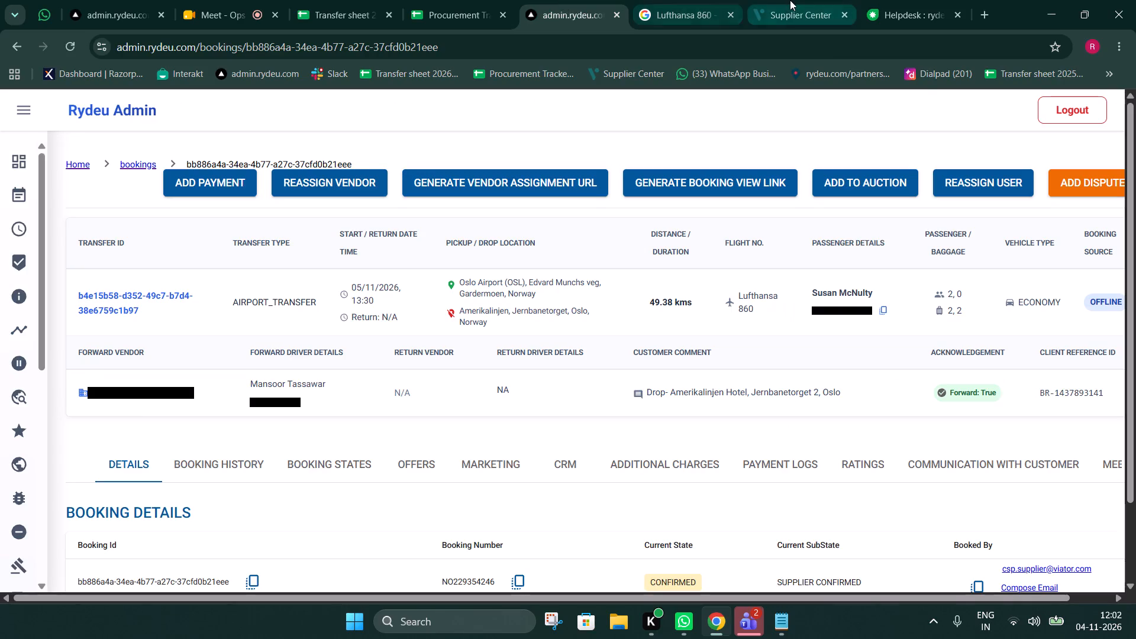
pyautogui.click(790, 0)
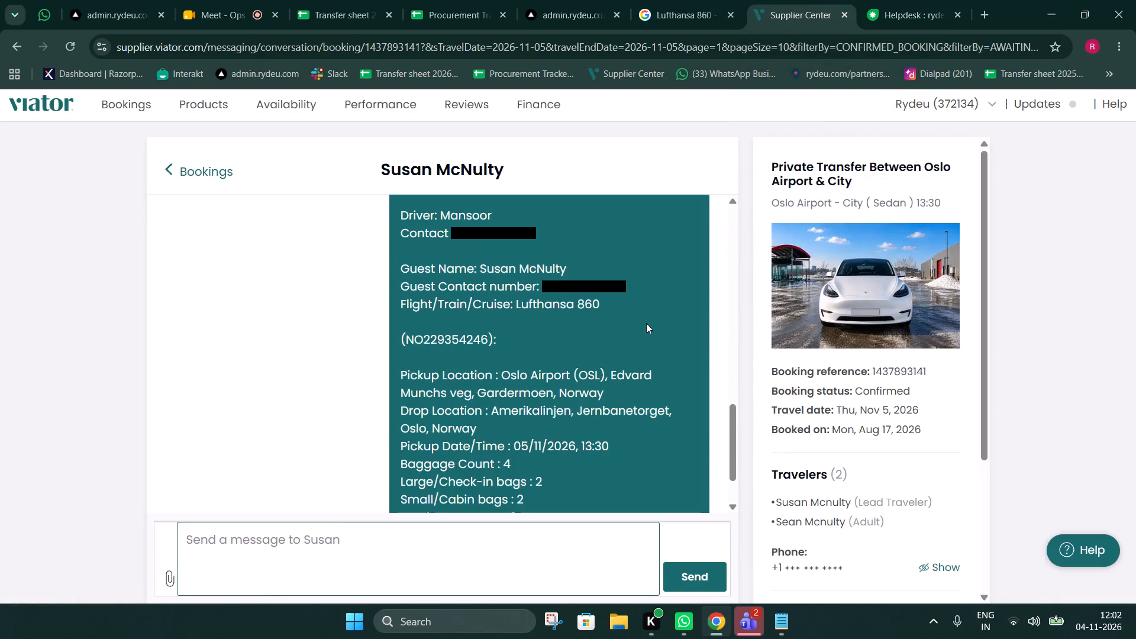
pyautogui.scroll(-2, 646, 323)
pyautogui.click(927, 567)
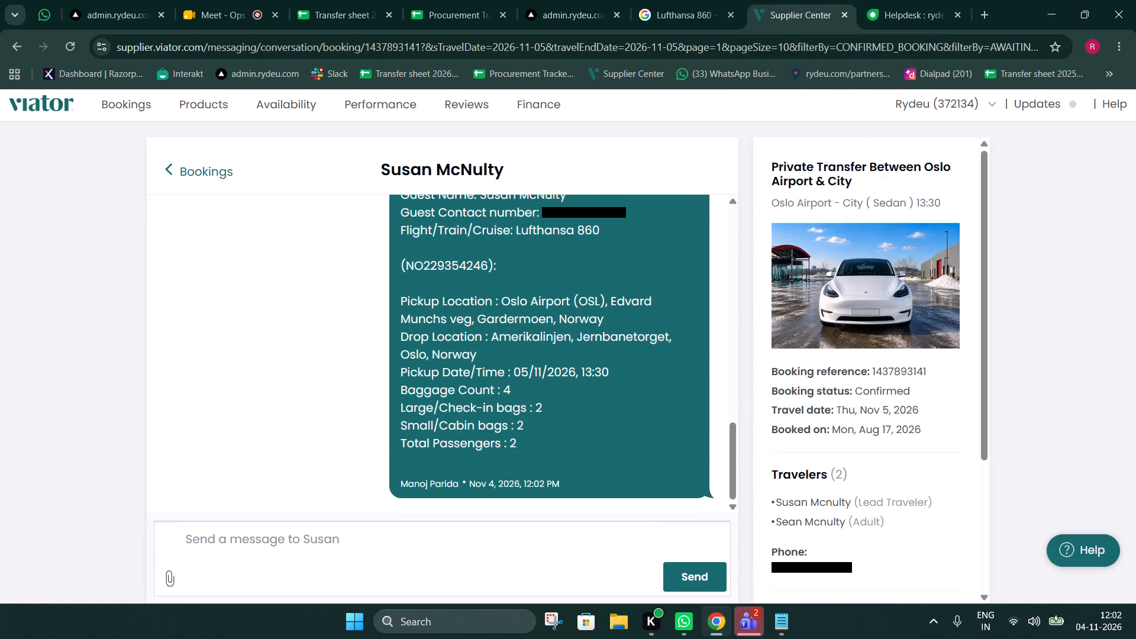
pyautogui.click(225, 166)
pyautogui.click(424, 0)
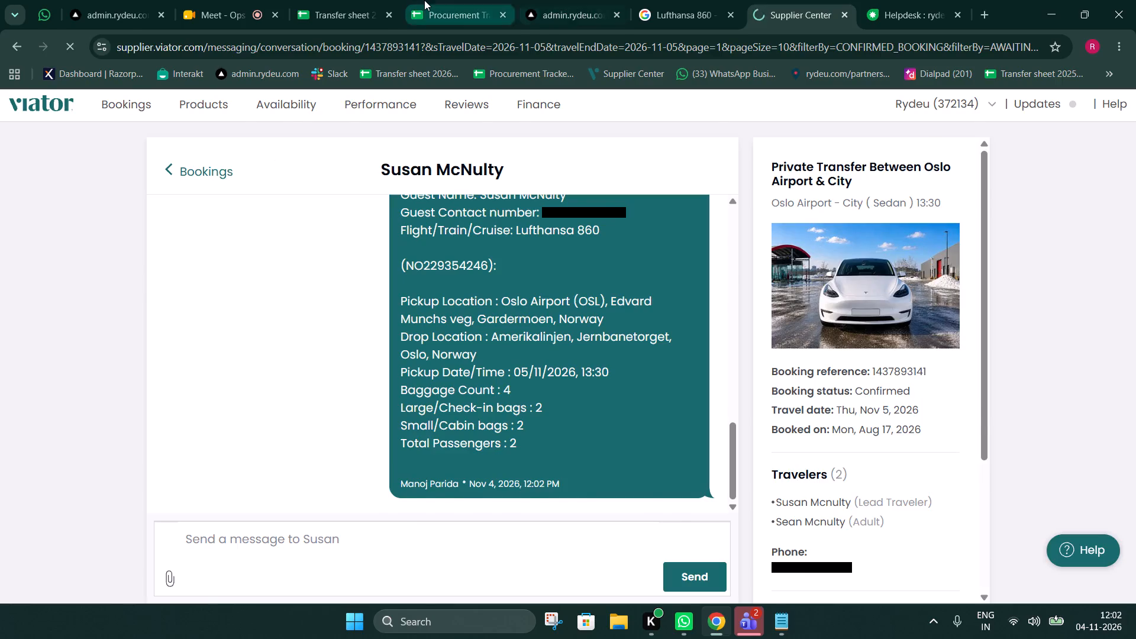
pyautogui.click(965, 438)
pyautogui.click(966, 447)
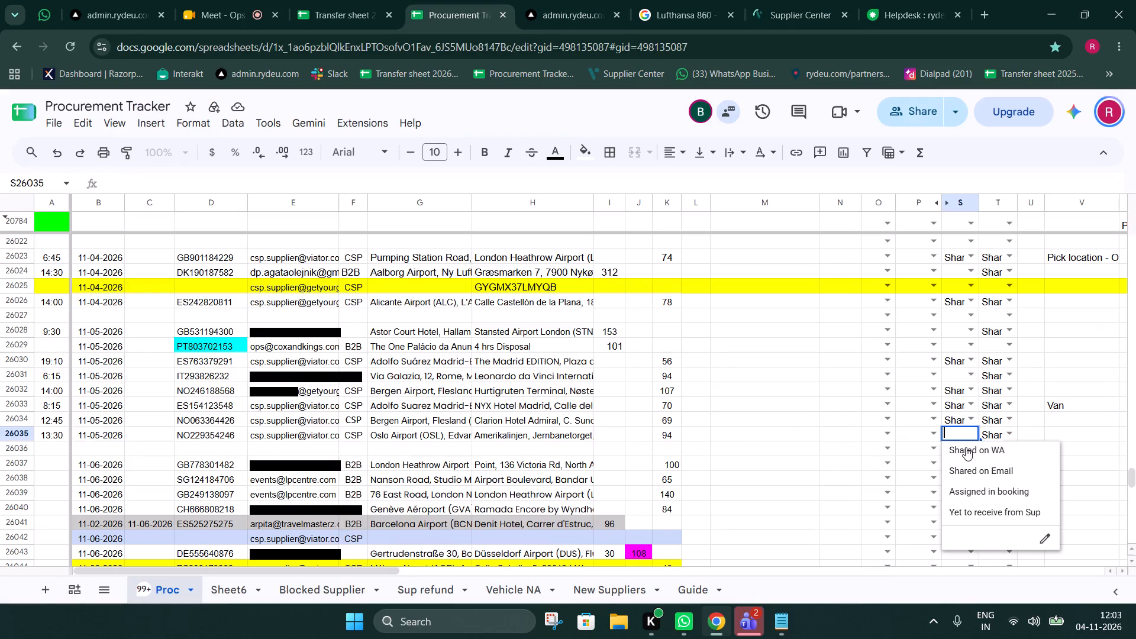
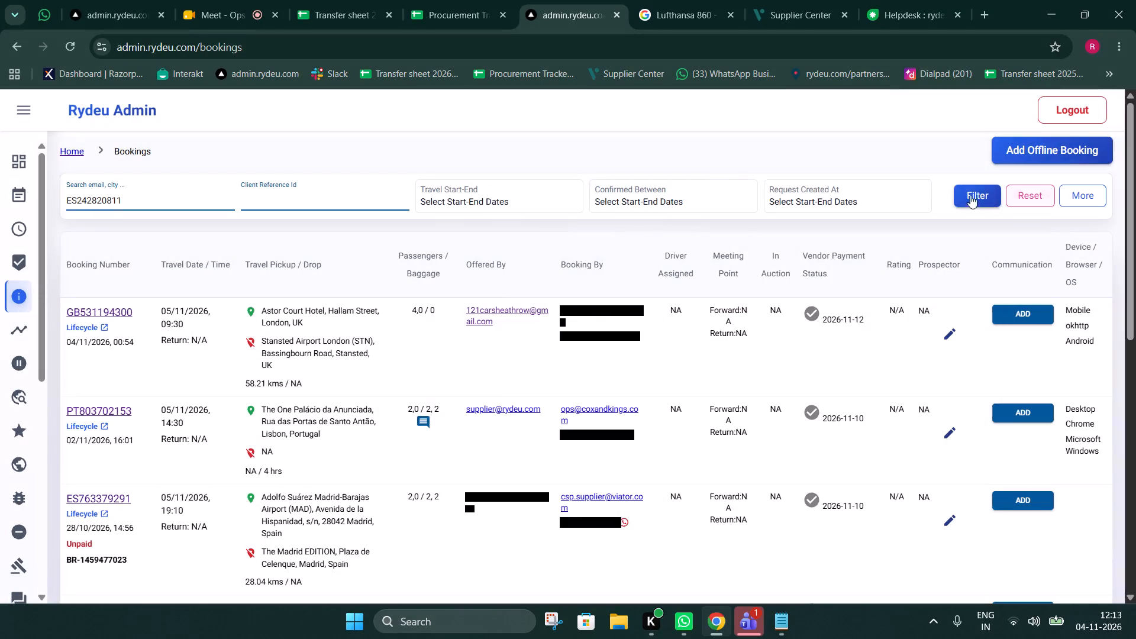
pyautogui.click(973, 190)
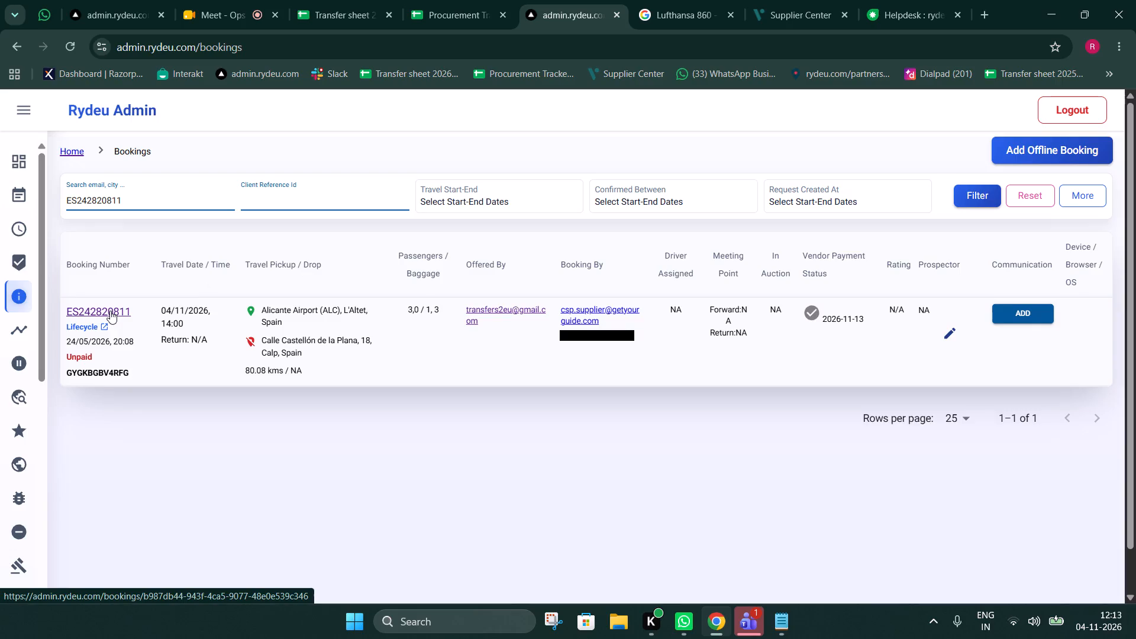
pyautogui.click(110, 311)
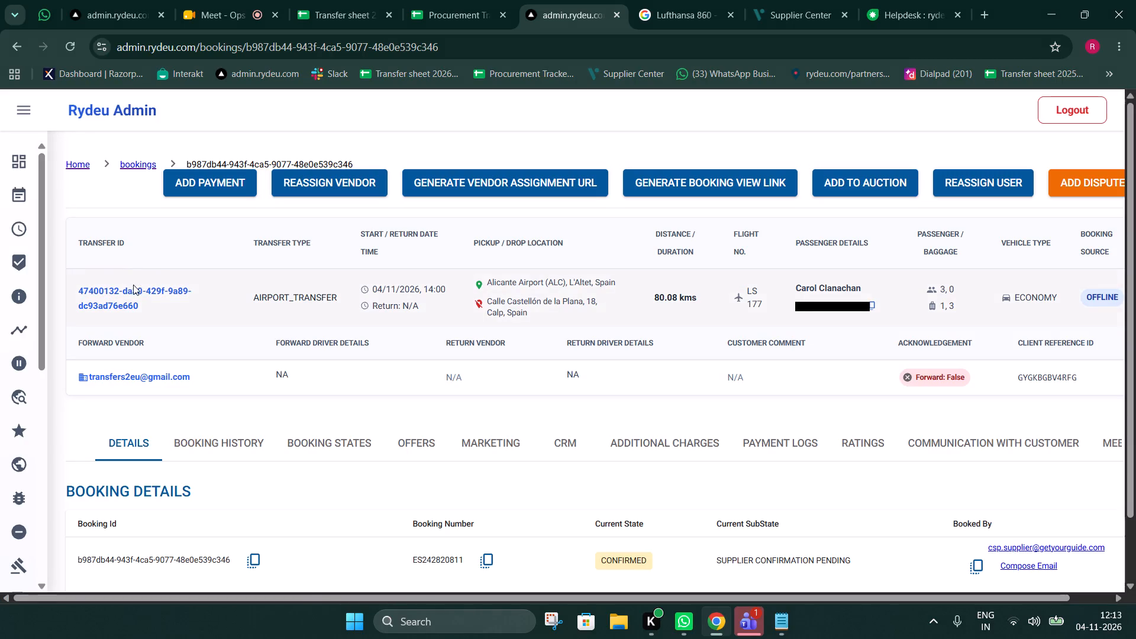
pyautogui.click(137, 288)
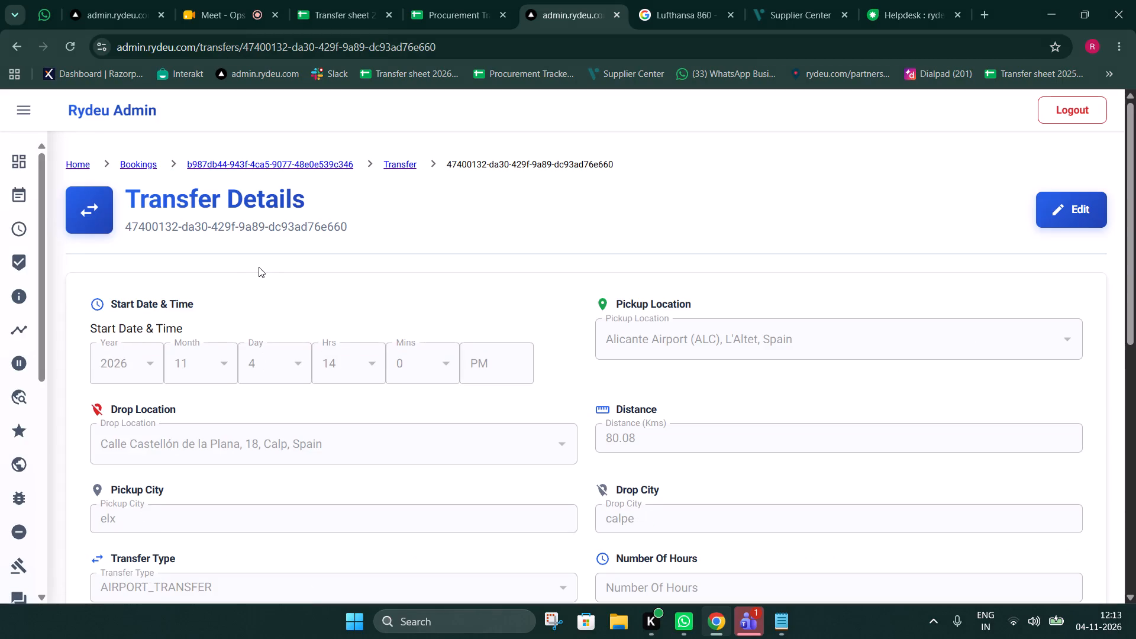
pyautogui.click(25, 43)
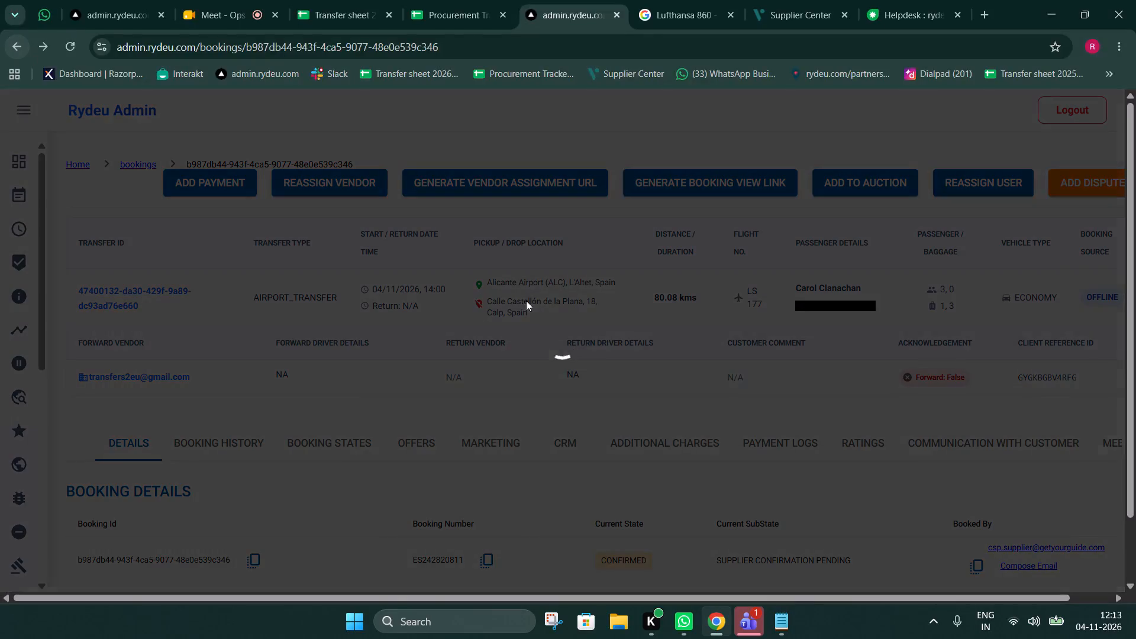
pyautogui.scroll(-2, 526, 301)
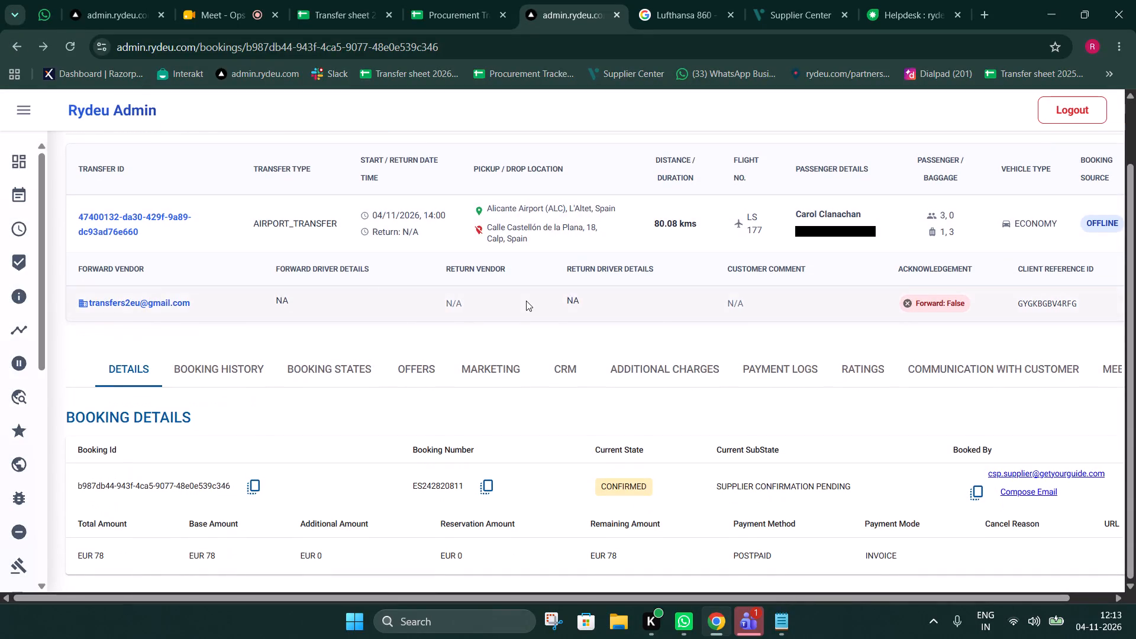
pyautogui.doubleClick(433, 481)
pyautogui.hotkey('ctrl', 'c')
pyautogui.click(454, 0)
pyautogui.hotkey('ctrl', 'f')
pyautogui.hotkey('ctrl', 'v')
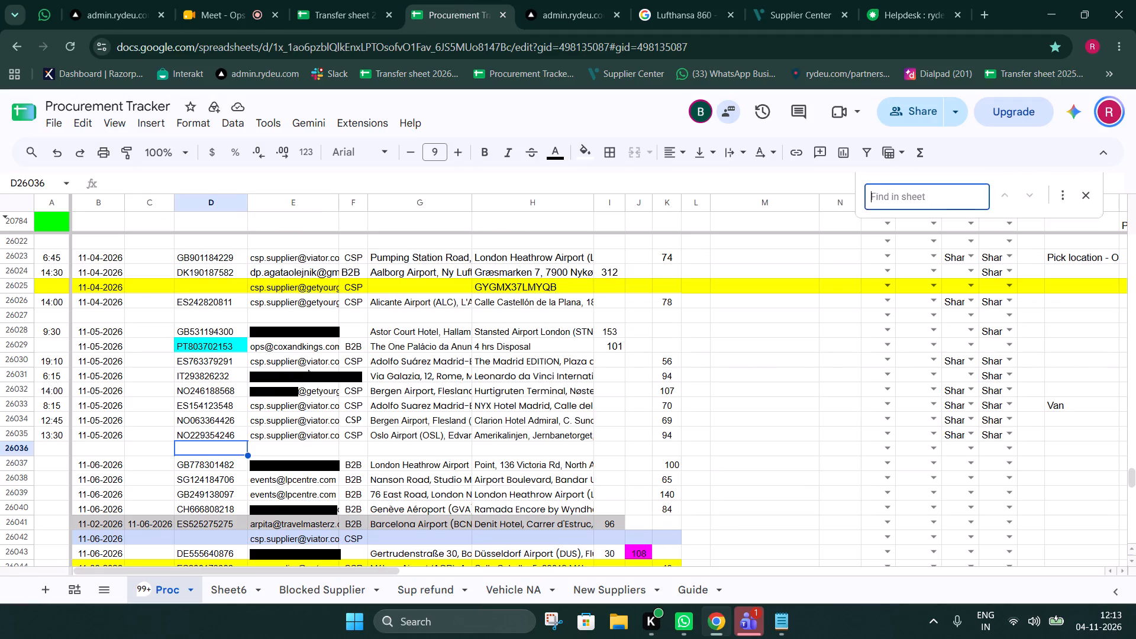
pyautogui.click(1082, 199)
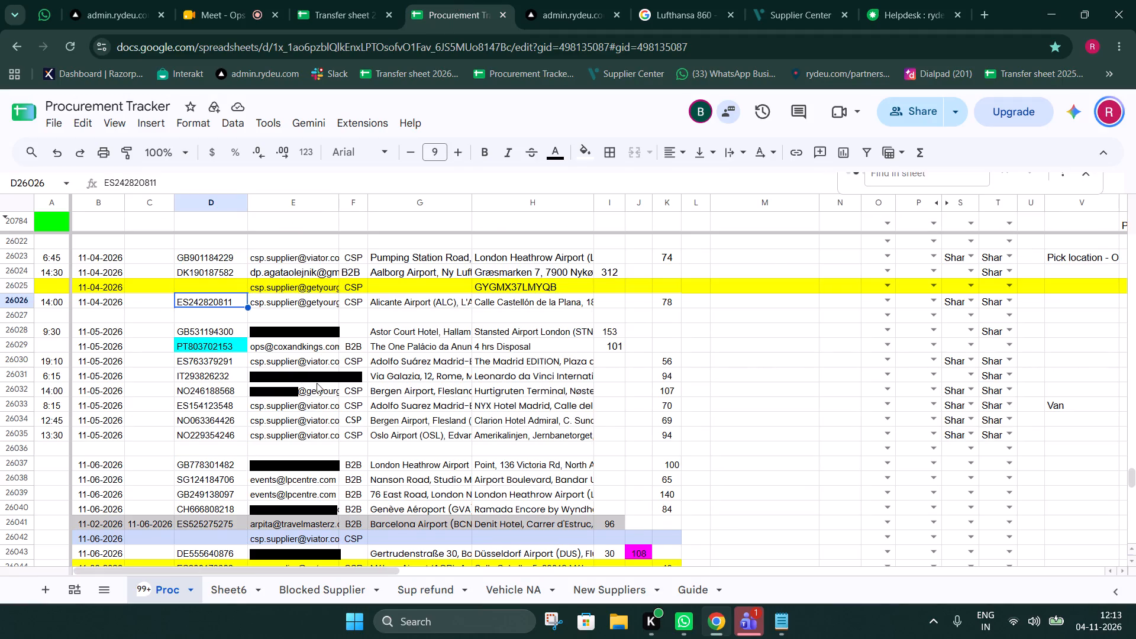
pyautogui.click(596, 0)
pyautogui.click(643, 279)
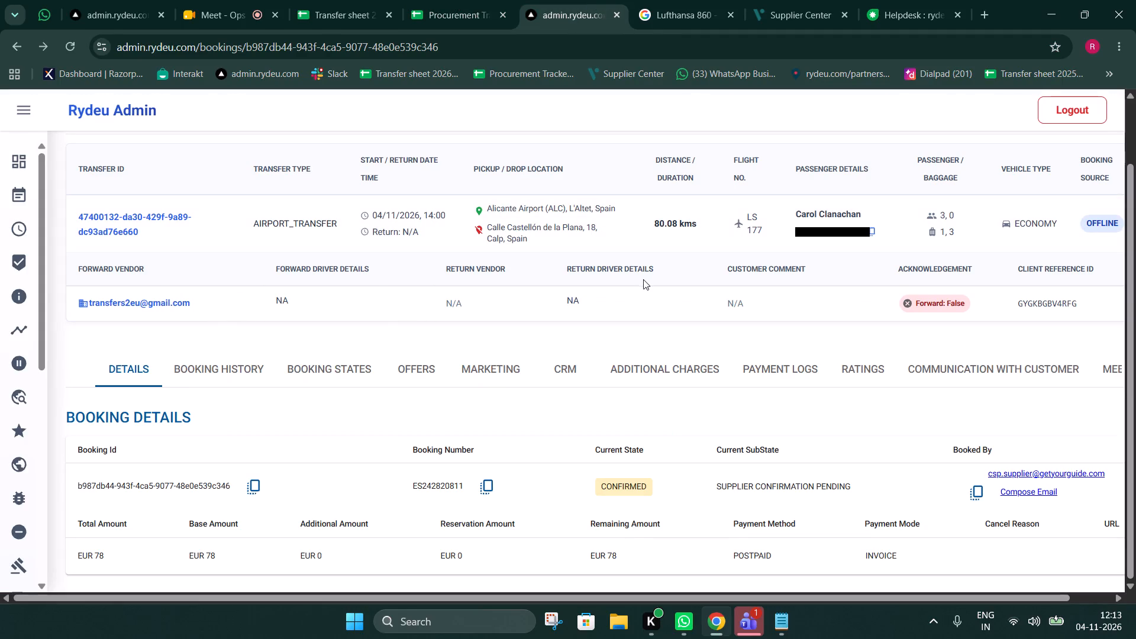
pyautogui.doubleClick(426, 486)
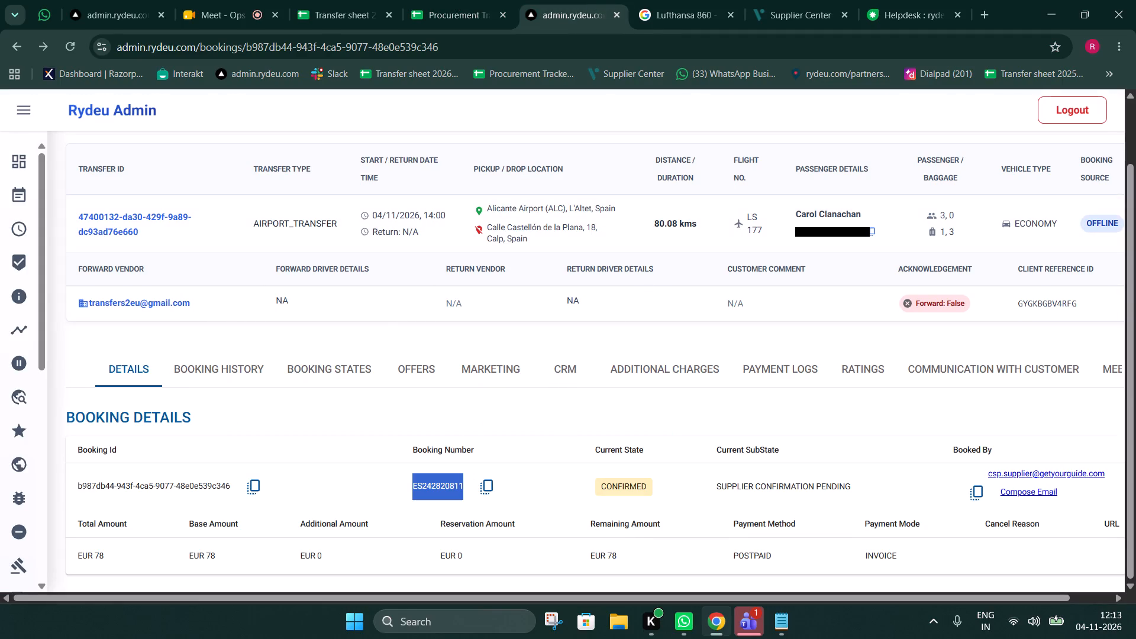
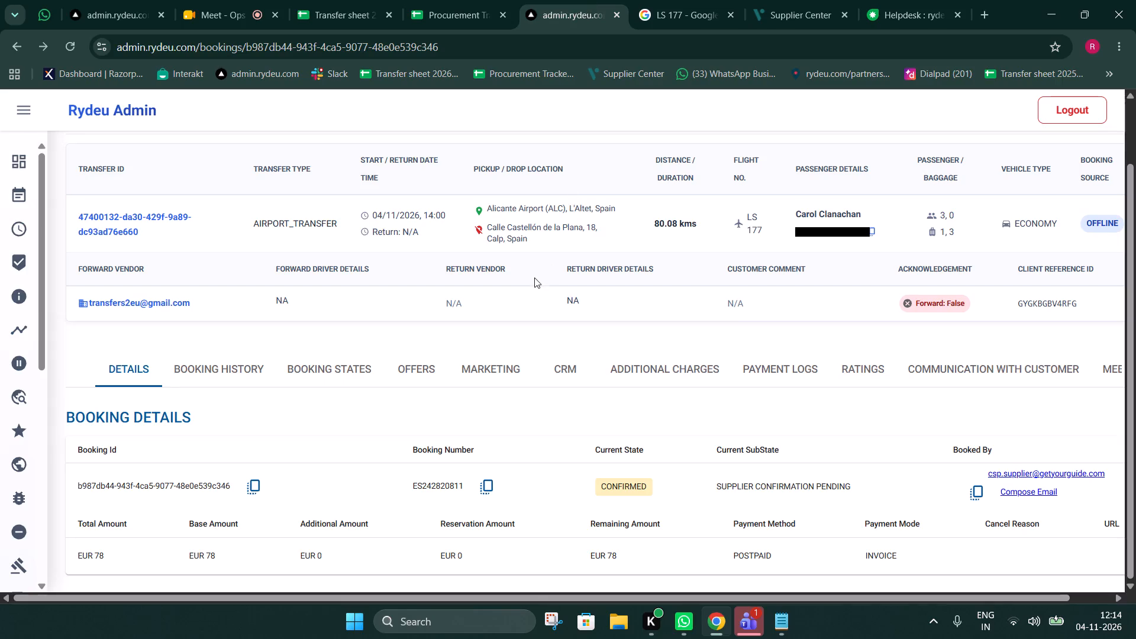
# Return from the Alicante Airport to Calp booking's details to the admin bookings list.
pyautogui.click(37, 290)
pyautogui.click(21, 293)
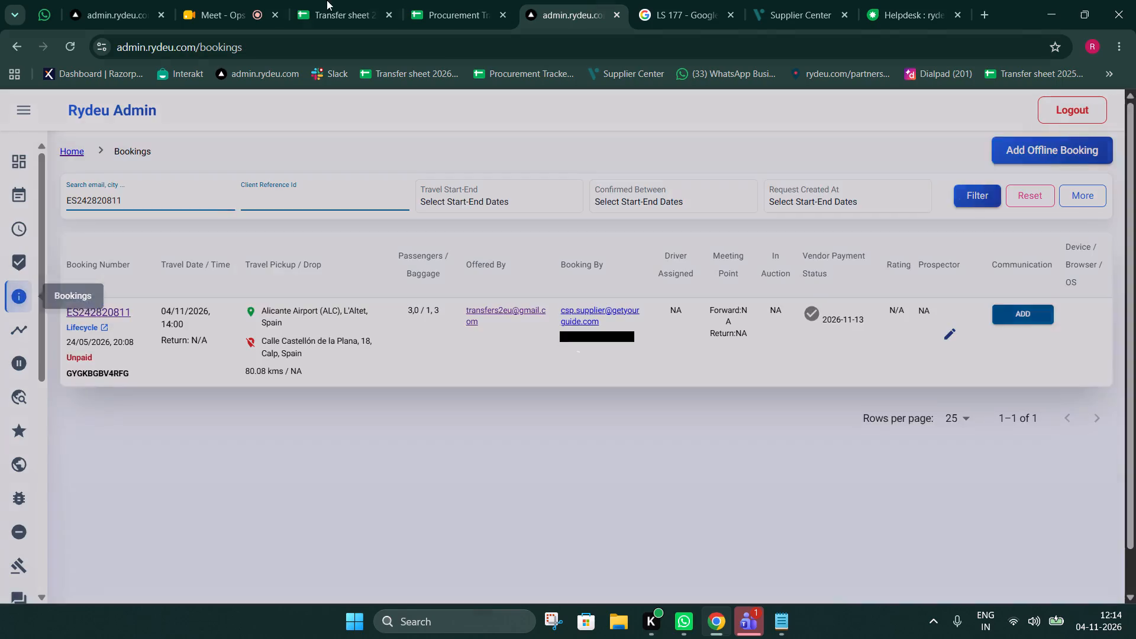